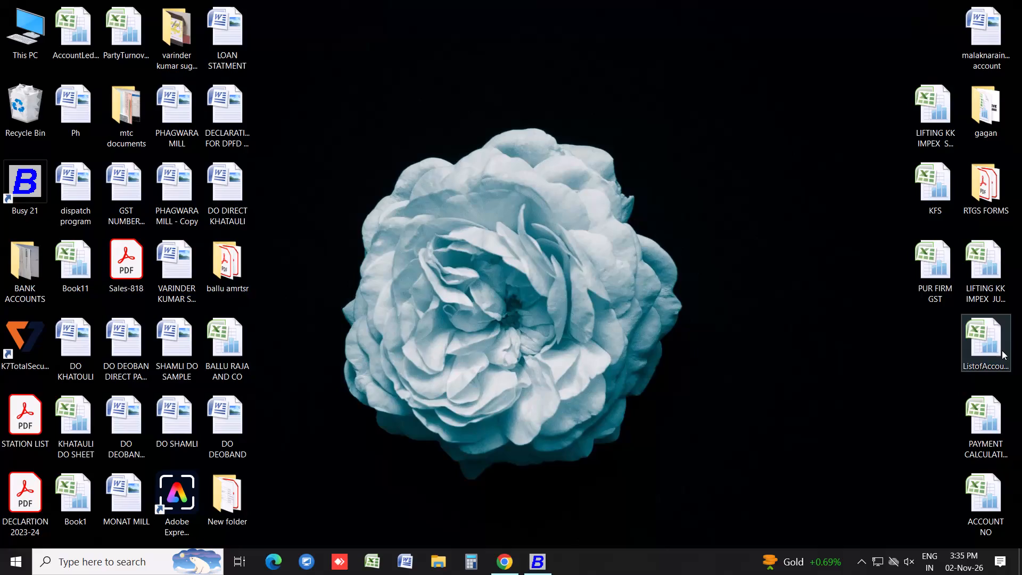
Open the LIFTING KK IMPEX JUNE 2023 workbook from the desktop.
double_click(987, 276)
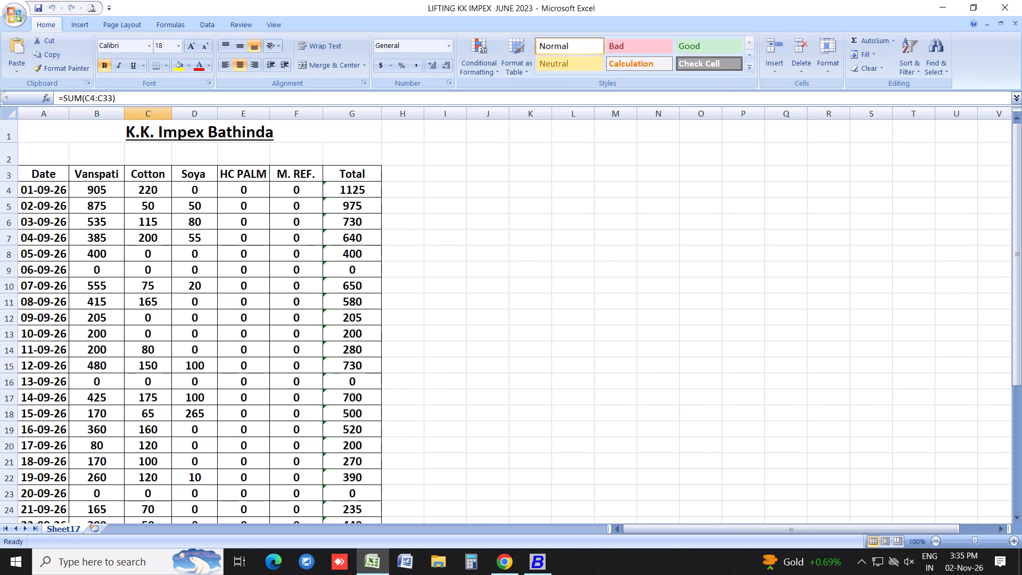
Change the first date in the Date column, cell A4, to 01-10-26.
click(43, 192)
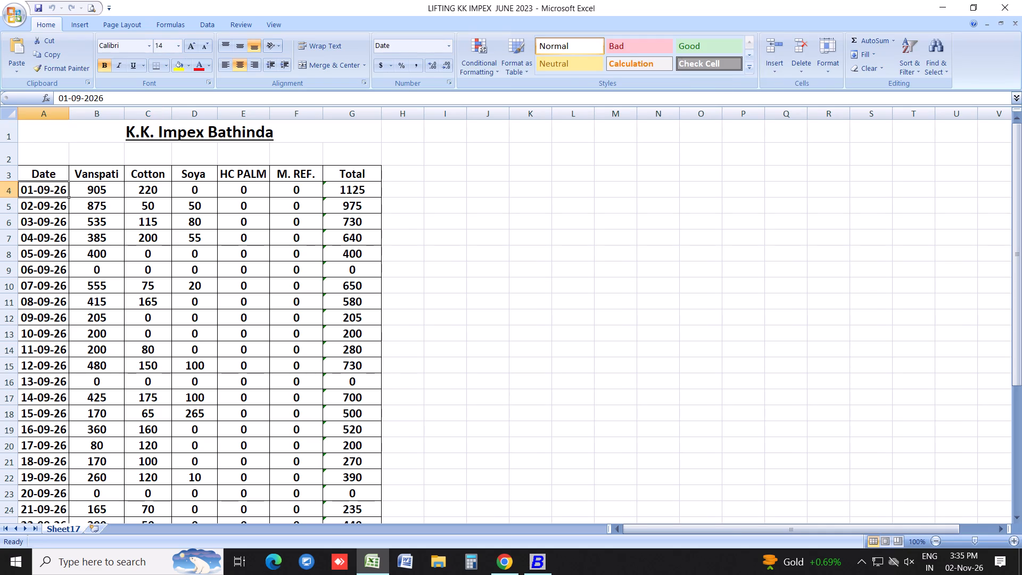
text(01-10)
text(-26)
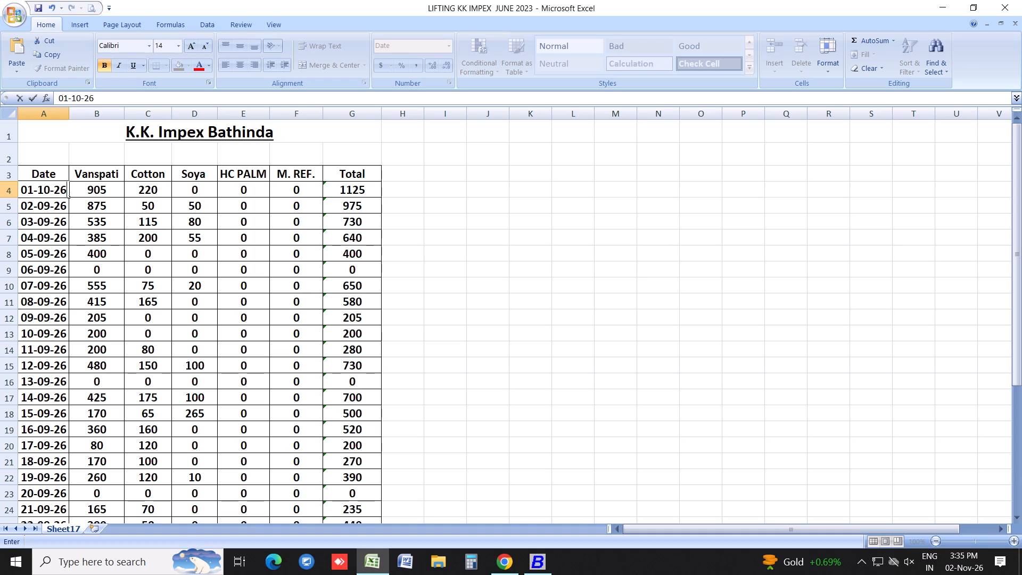
key(Return)
key(Return)
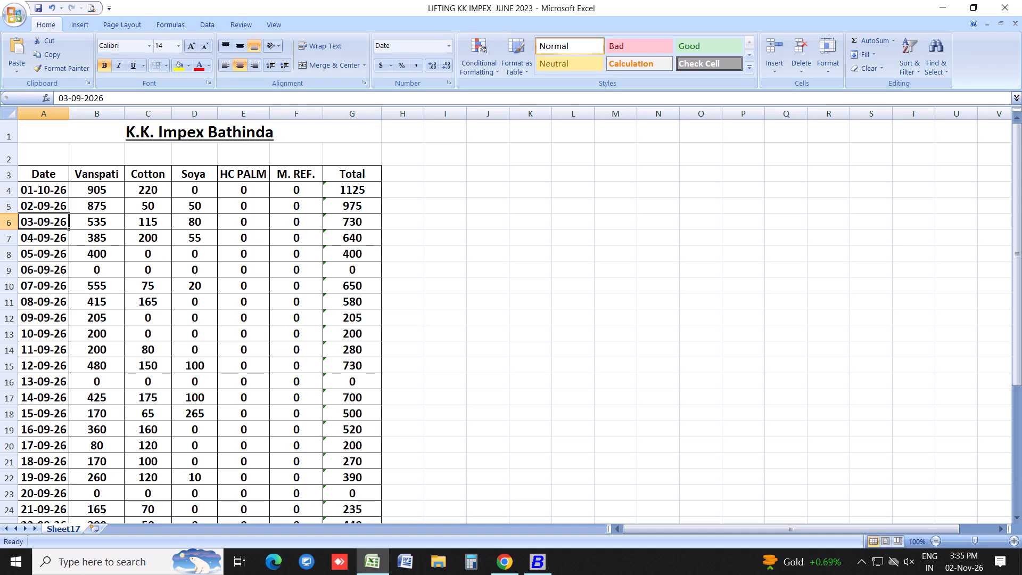
Select the second date in the Date column, cell A5, for editing.
click(39, 204)
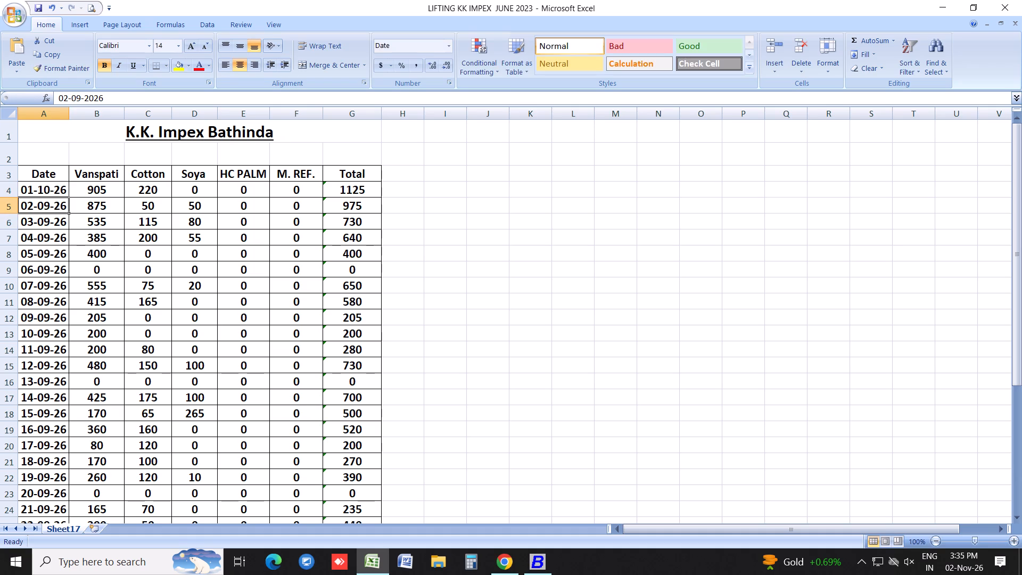
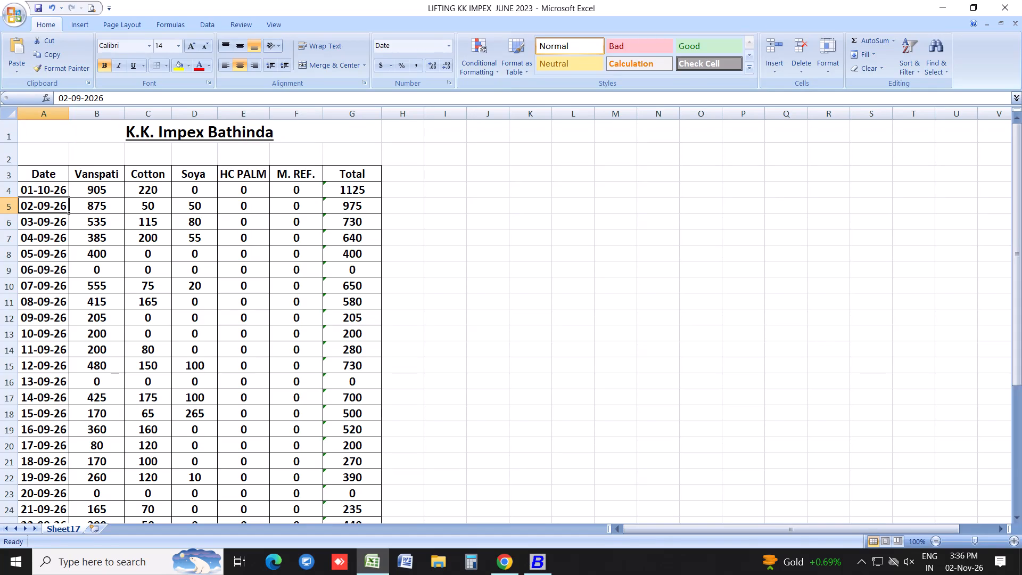
Change the second date in the Date column, cell A5, to 02-10-26.
click(56, 208)
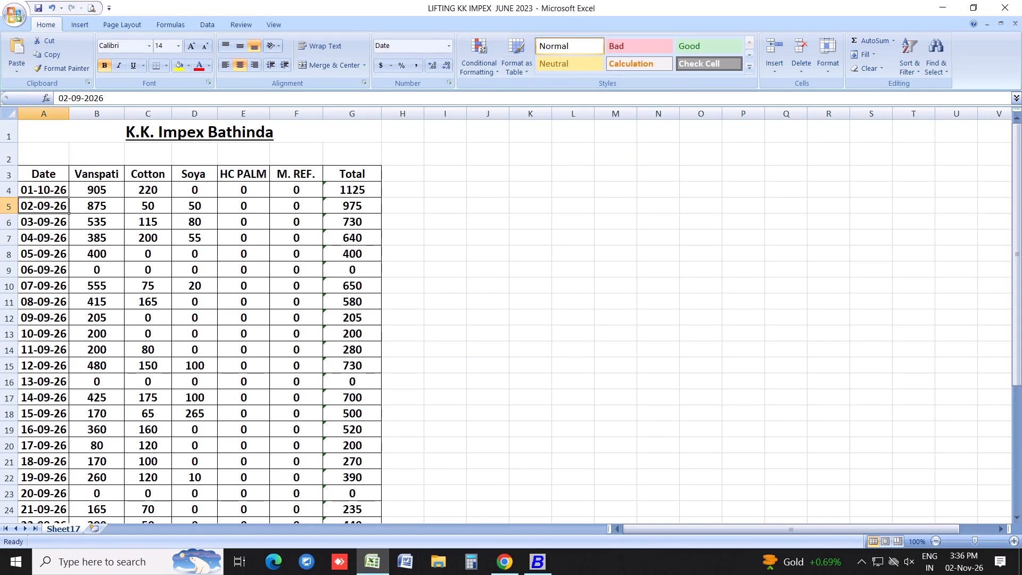
click(46, 207)
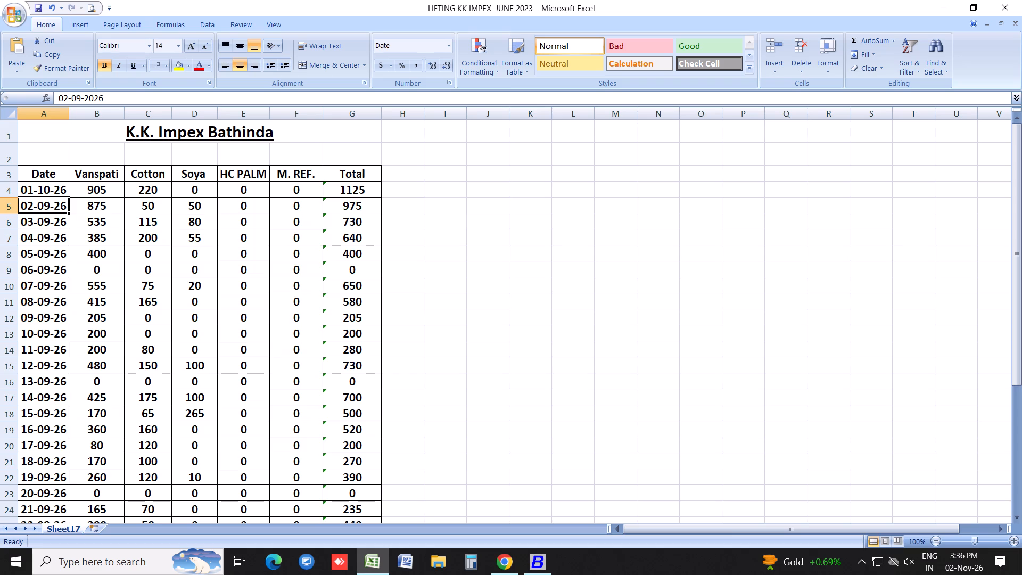
text(02-)
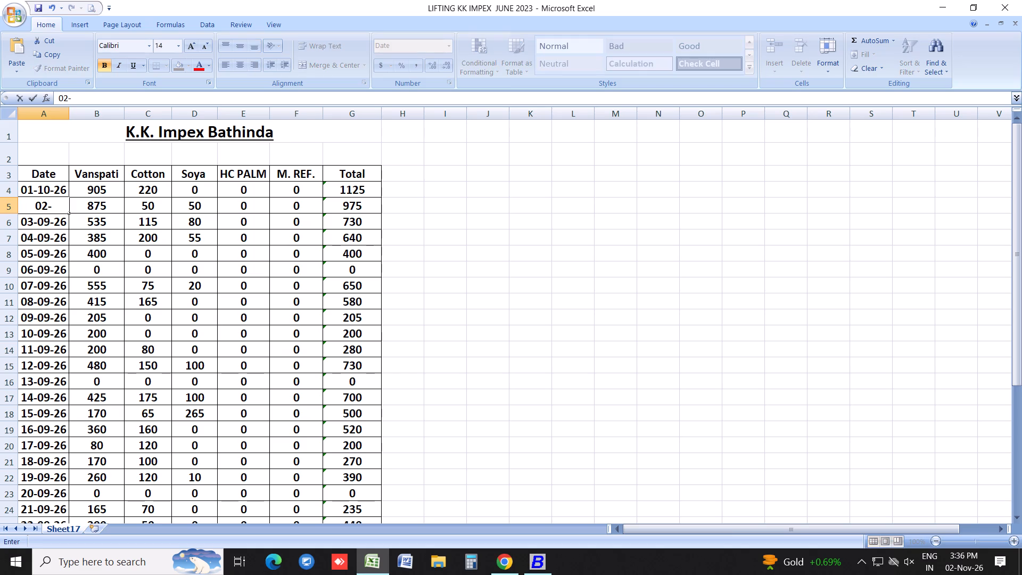
text(10)
text(-26)
key(Return)
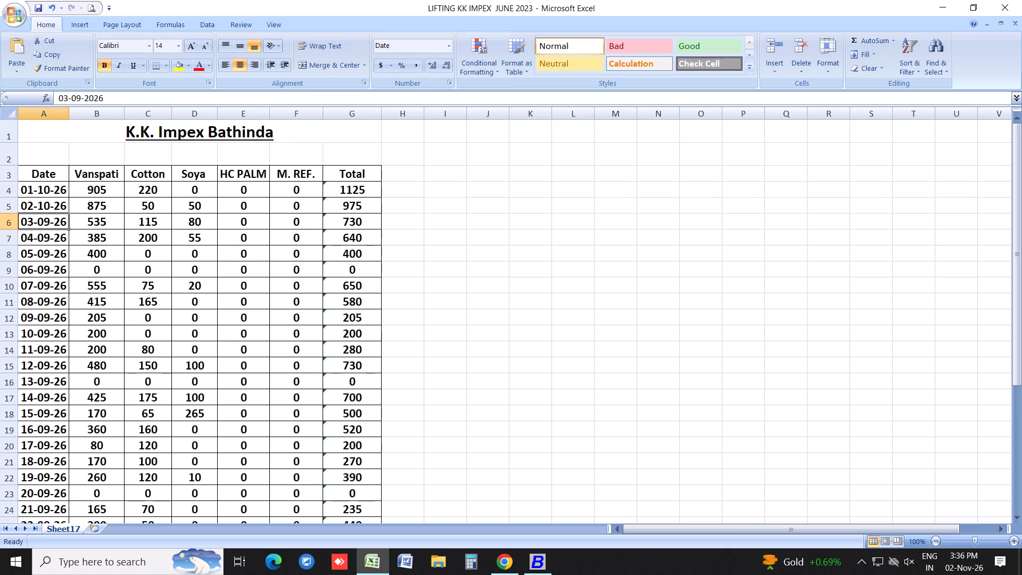
Apply the Short Date number format to the third date in the Date column, cell A6.
click(426, 45)
click(454, 47)
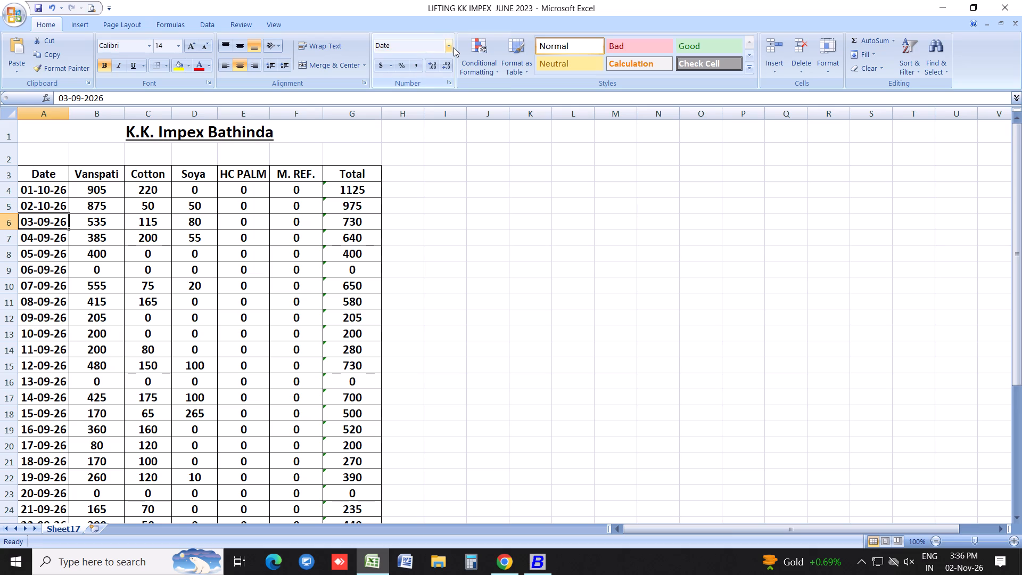
click(449, 47)
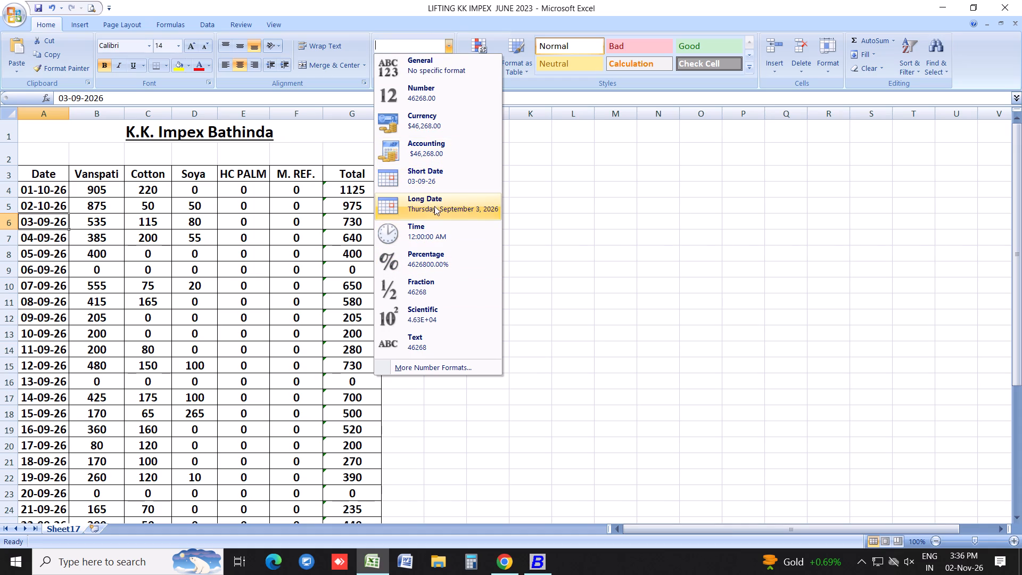
click(472, 185)
click(51, 239)
click(55, 216)
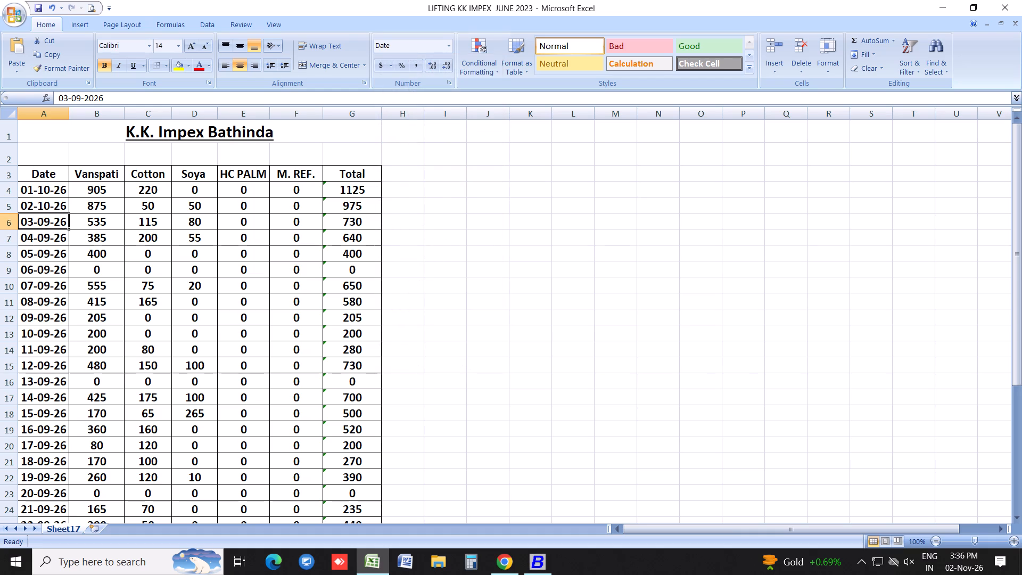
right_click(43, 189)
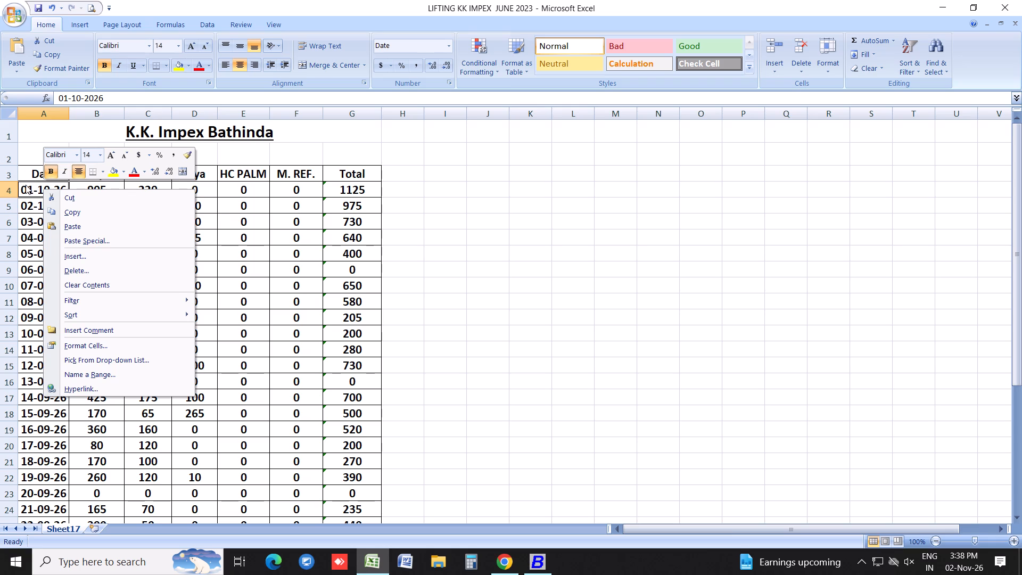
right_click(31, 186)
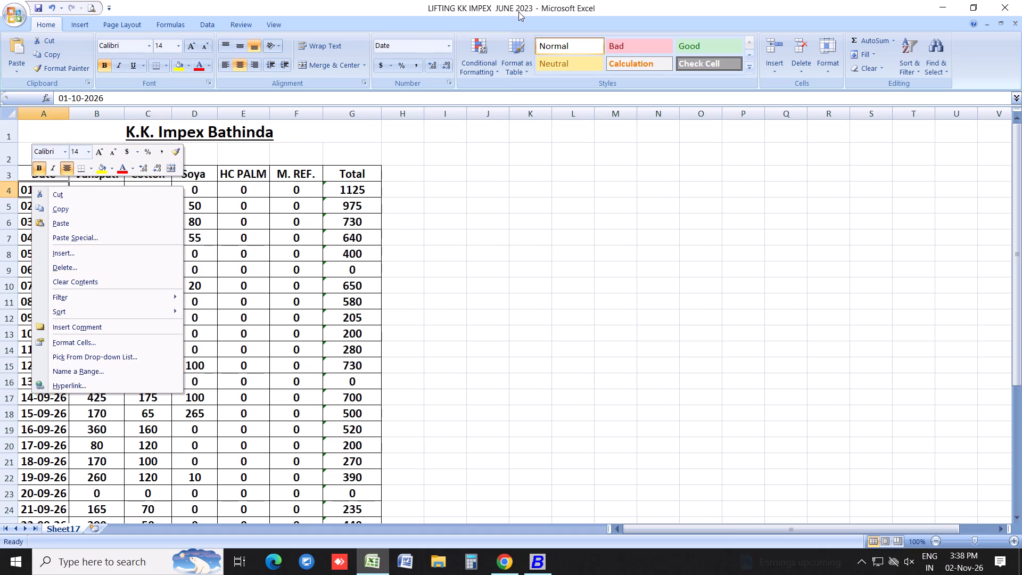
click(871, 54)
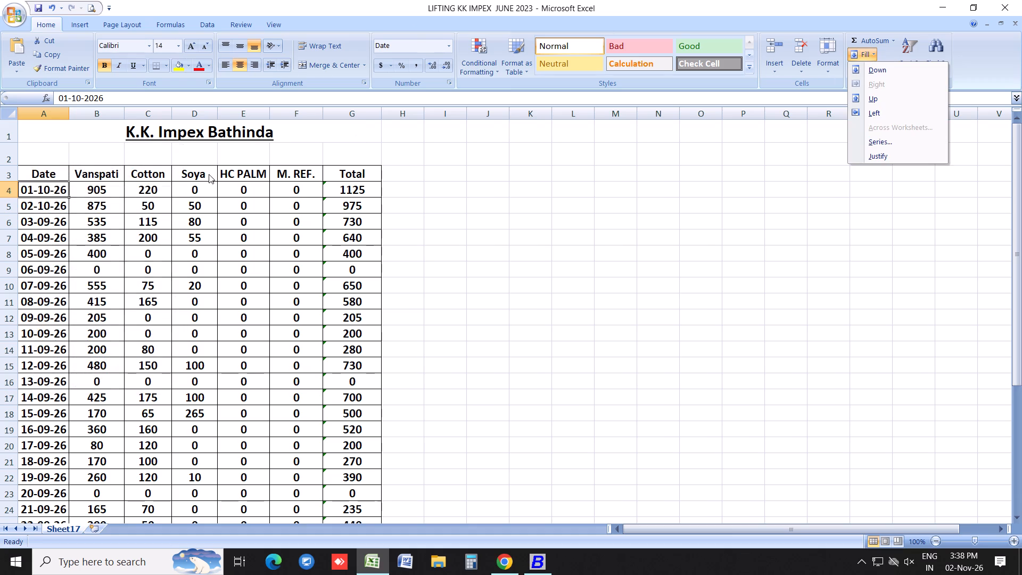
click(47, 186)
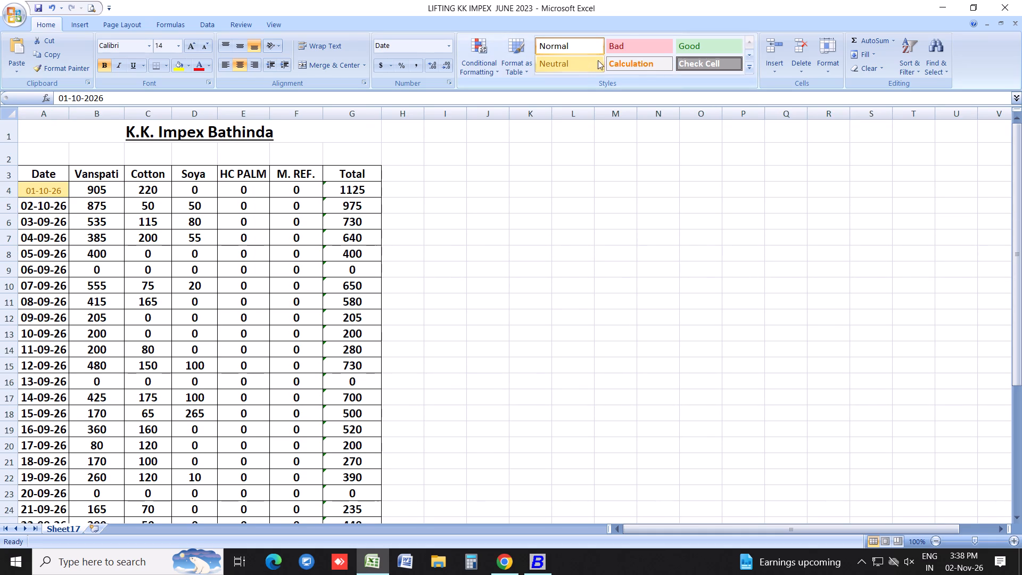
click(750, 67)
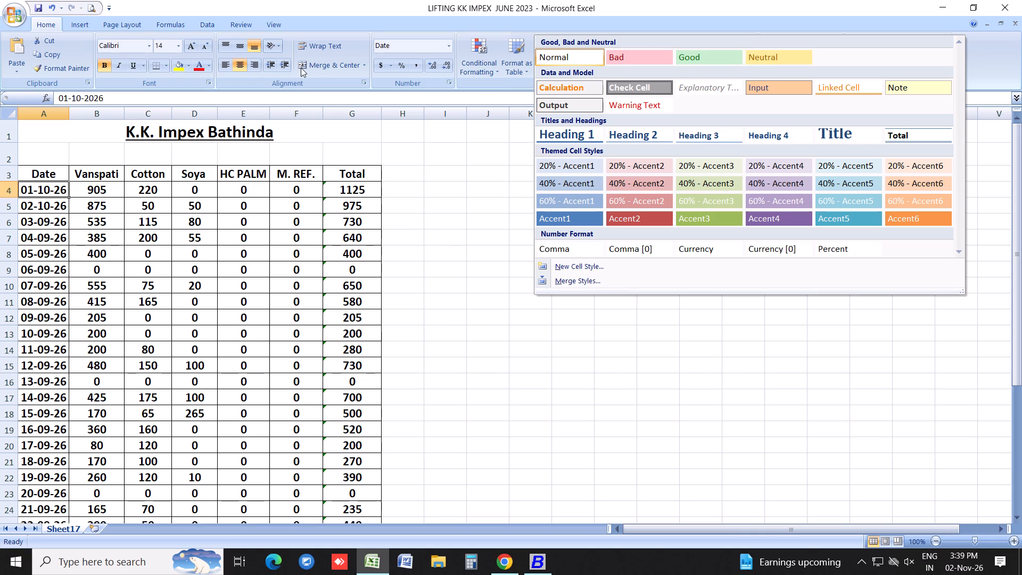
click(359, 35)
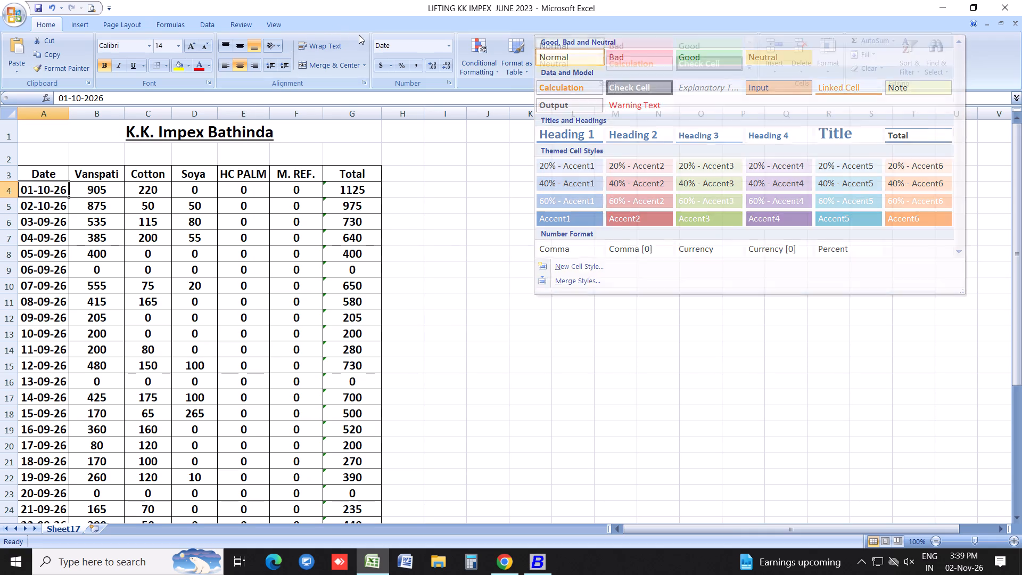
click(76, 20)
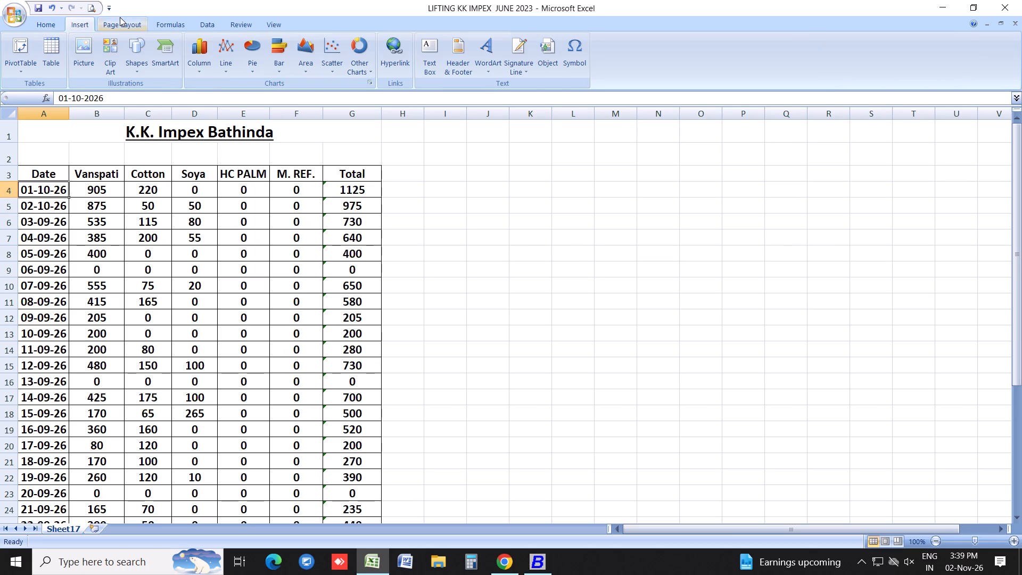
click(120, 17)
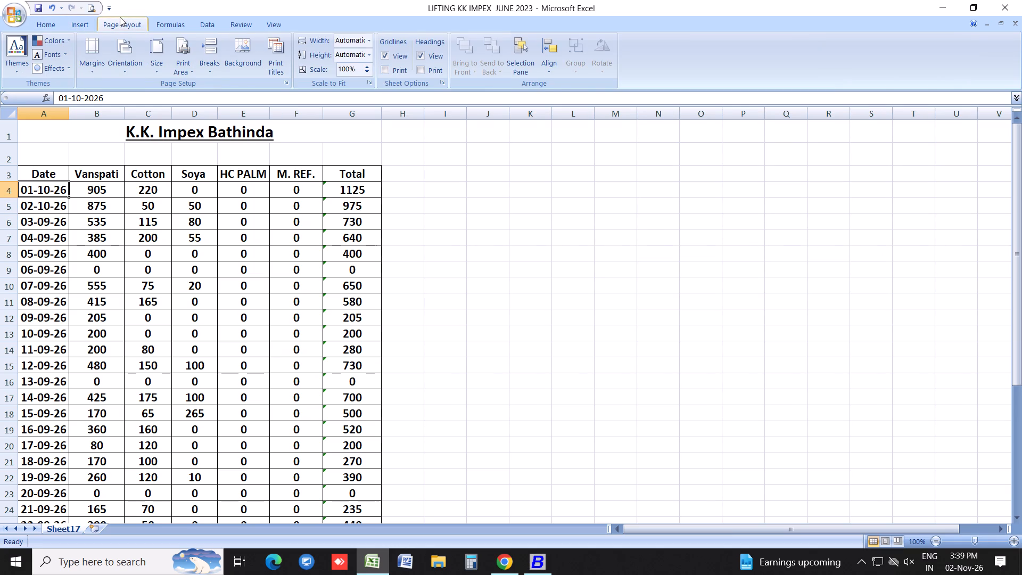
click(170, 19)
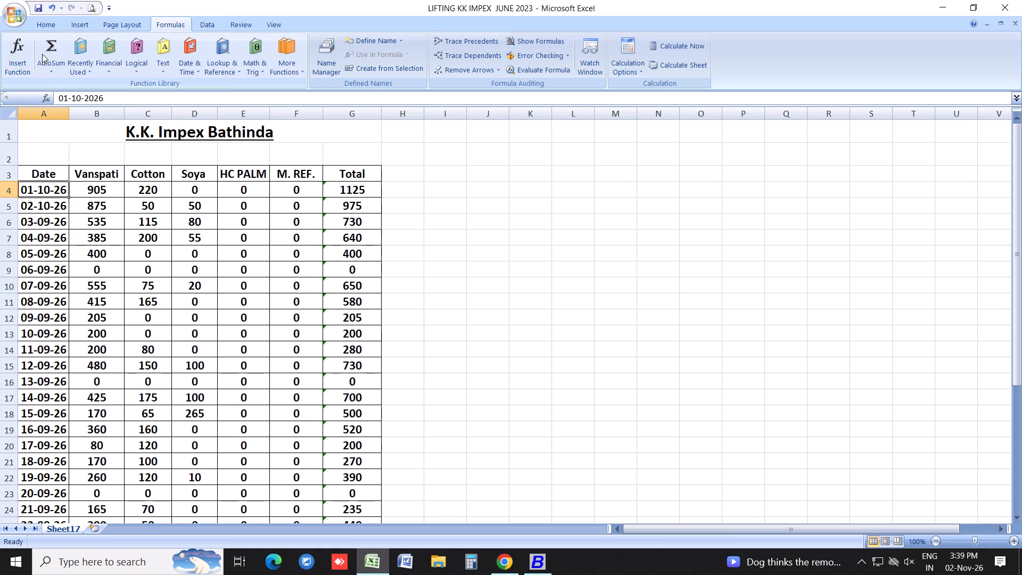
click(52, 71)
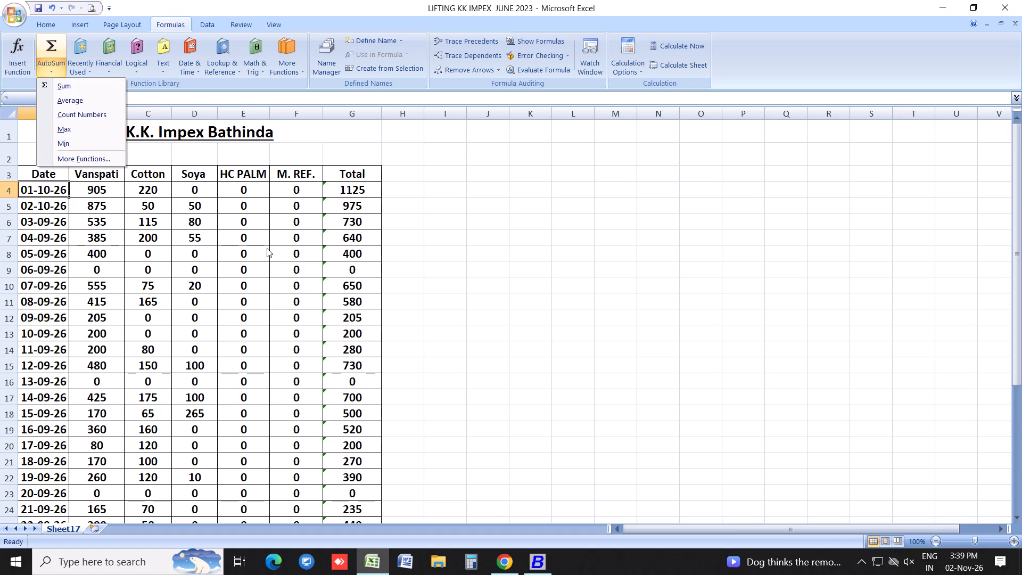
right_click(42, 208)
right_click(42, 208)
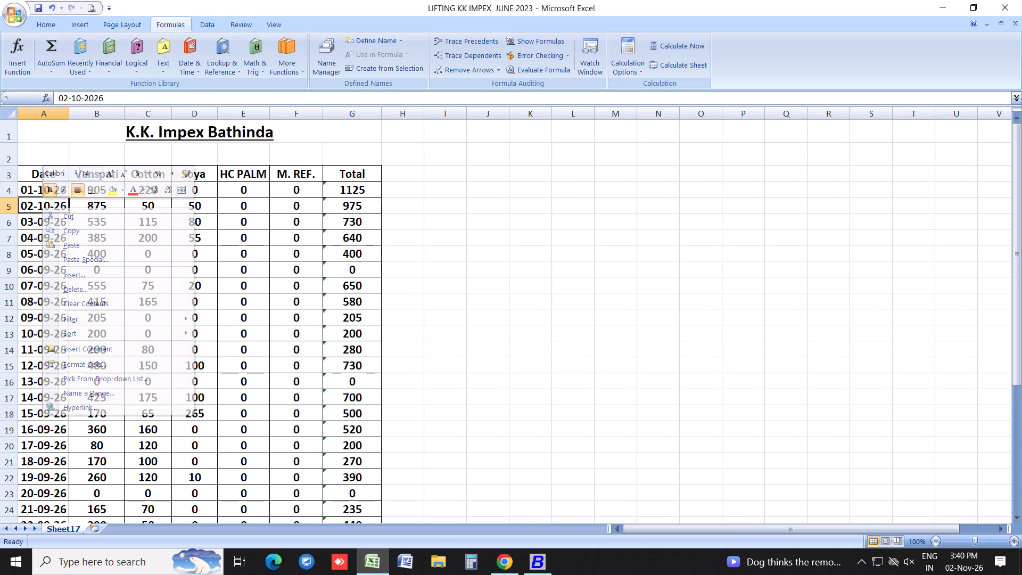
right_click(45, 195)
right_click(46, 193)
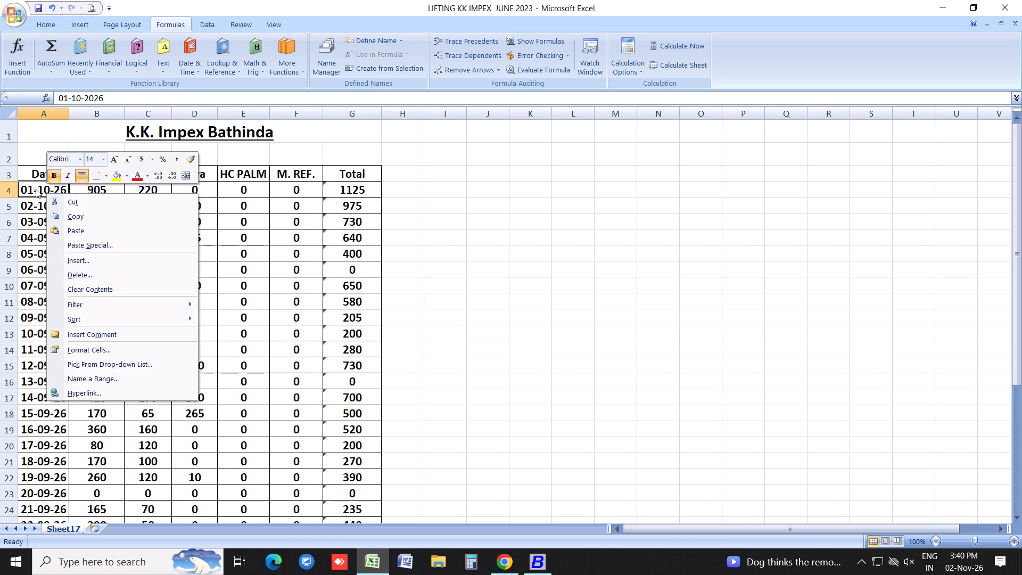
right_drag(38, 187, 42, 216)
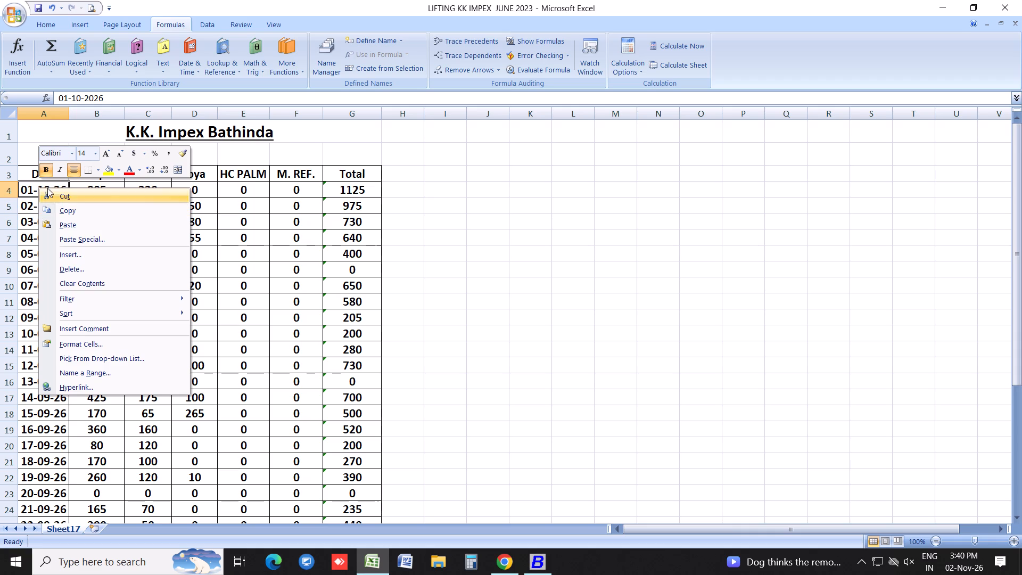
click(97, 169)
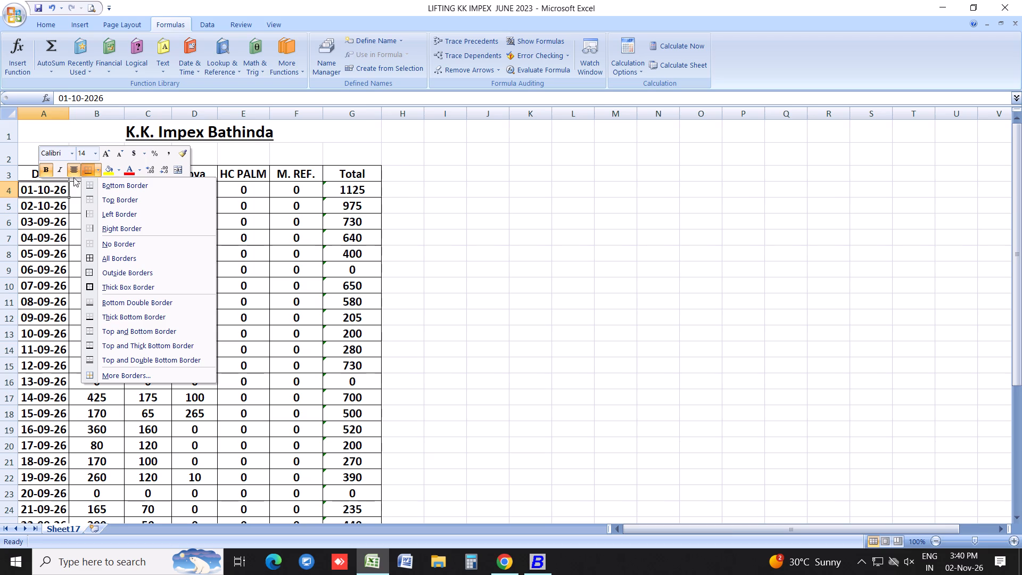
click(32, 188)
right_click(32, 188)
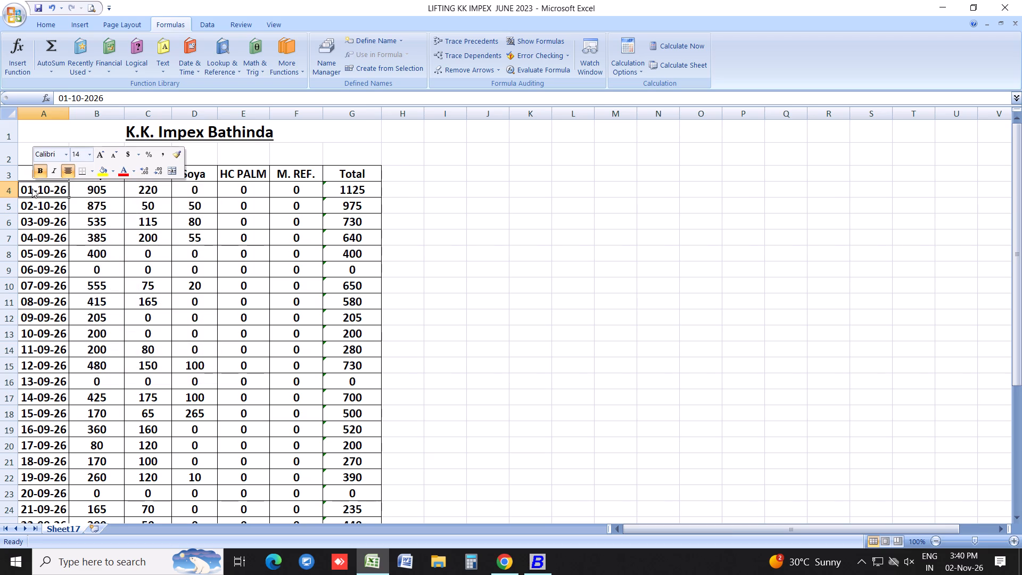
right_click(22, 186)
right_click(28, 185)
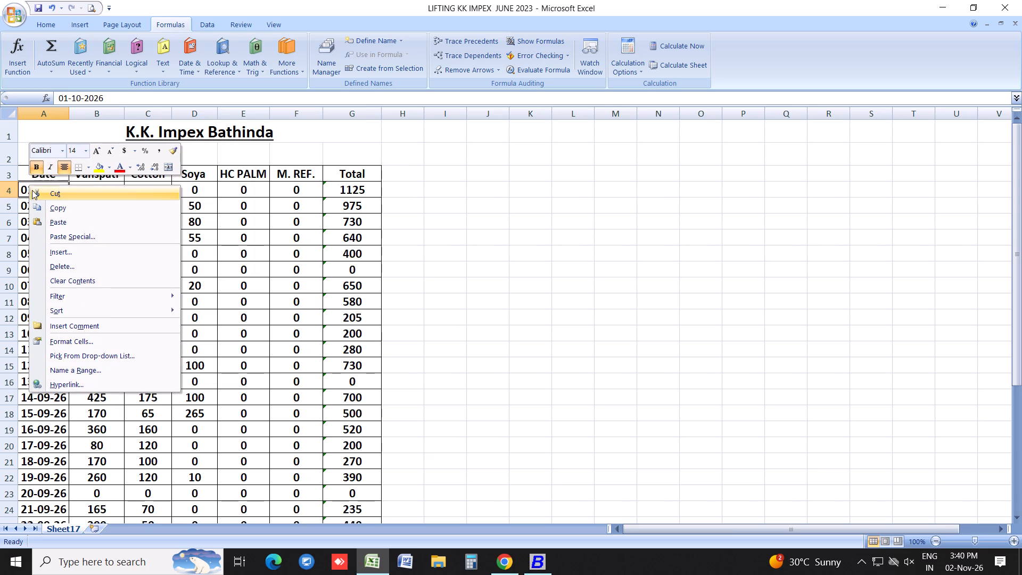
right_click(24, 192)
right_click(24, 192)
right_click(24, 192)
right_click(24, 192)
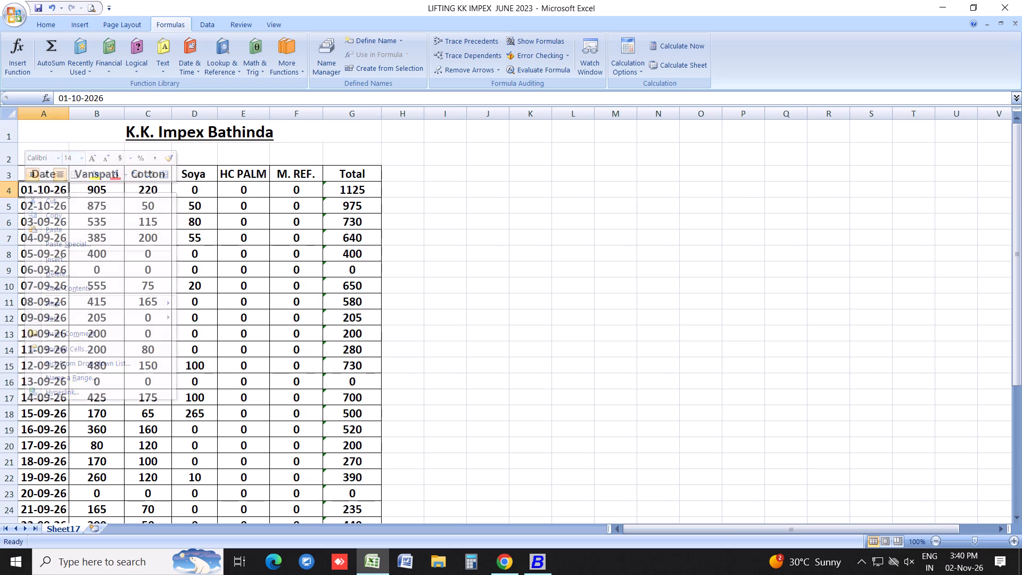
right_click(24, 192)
Rewrite the first date in the Date column, cell A4, as 01-10-26 with a two-digit year.
double_click(23, 188)
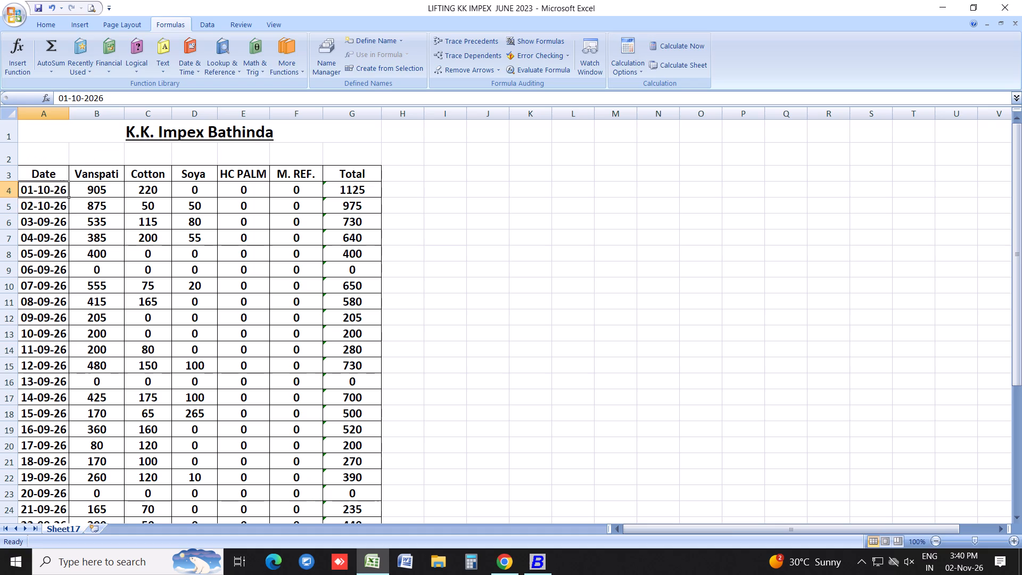
double_click(23, 188)
click(60, 192)
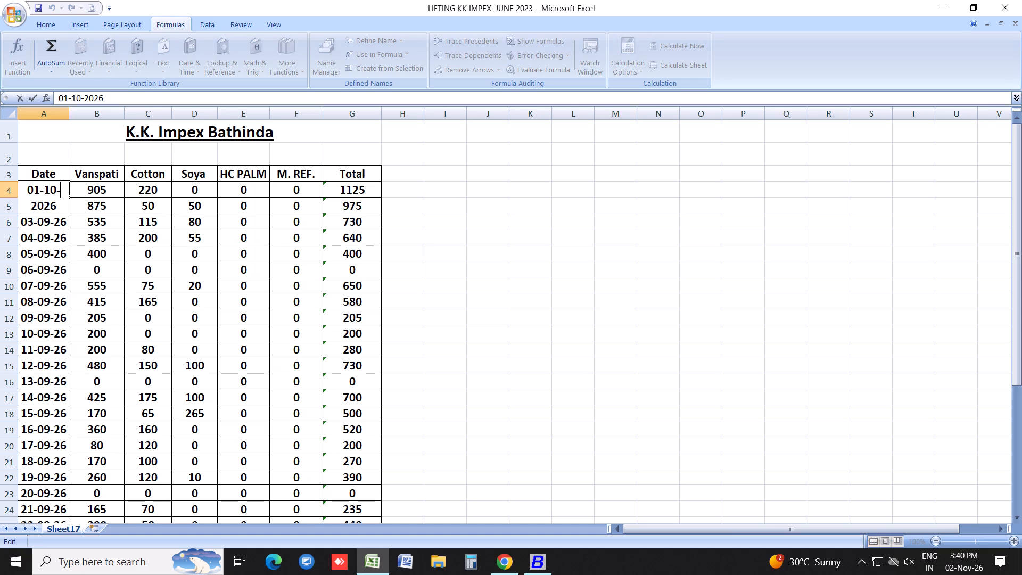
text(26)
click(64, 202)
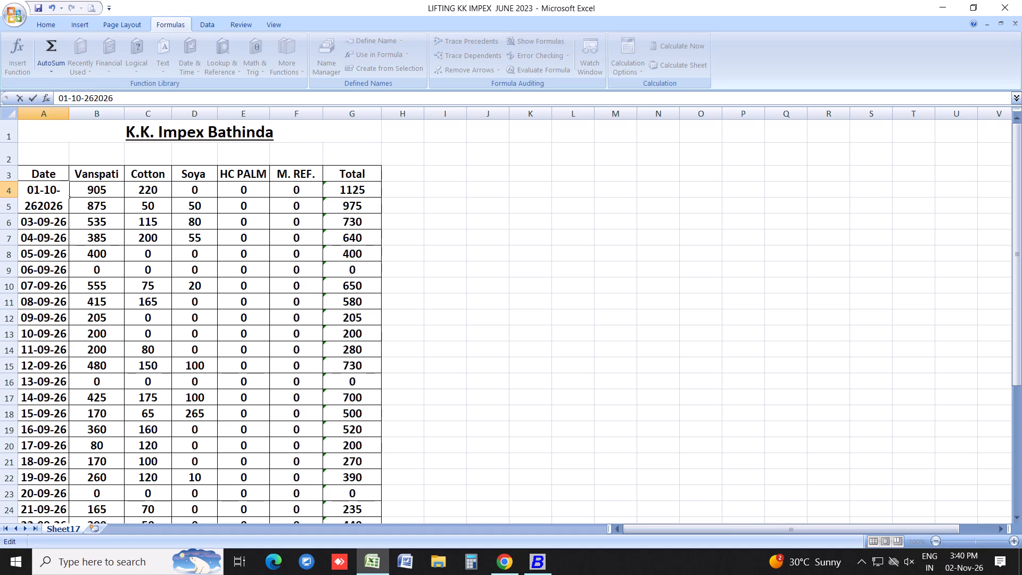
key(BackSpace)
key(BackSpace)
key(BackSpace)
key(BackSpace)
key(BackSpace)
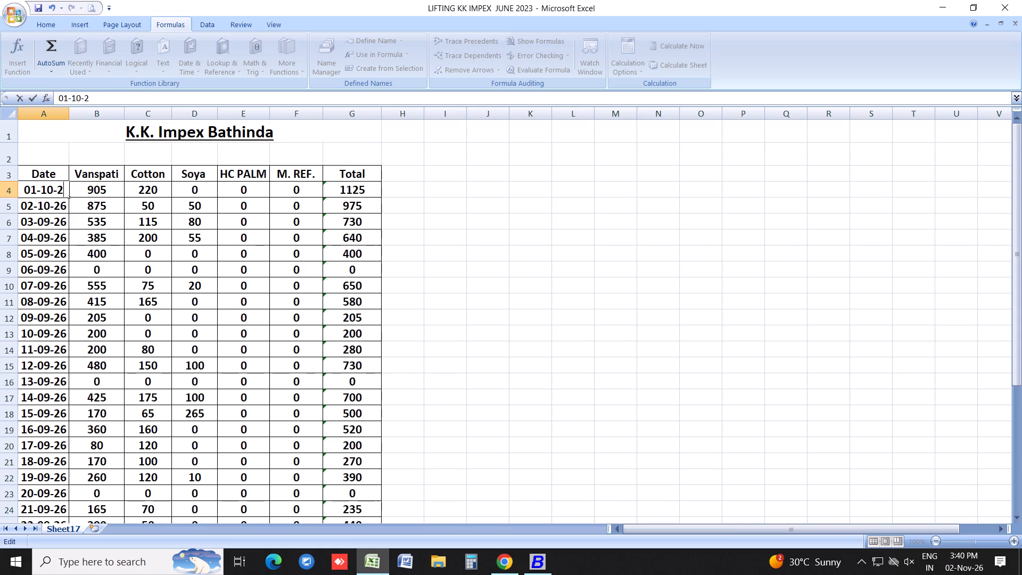
key(6)
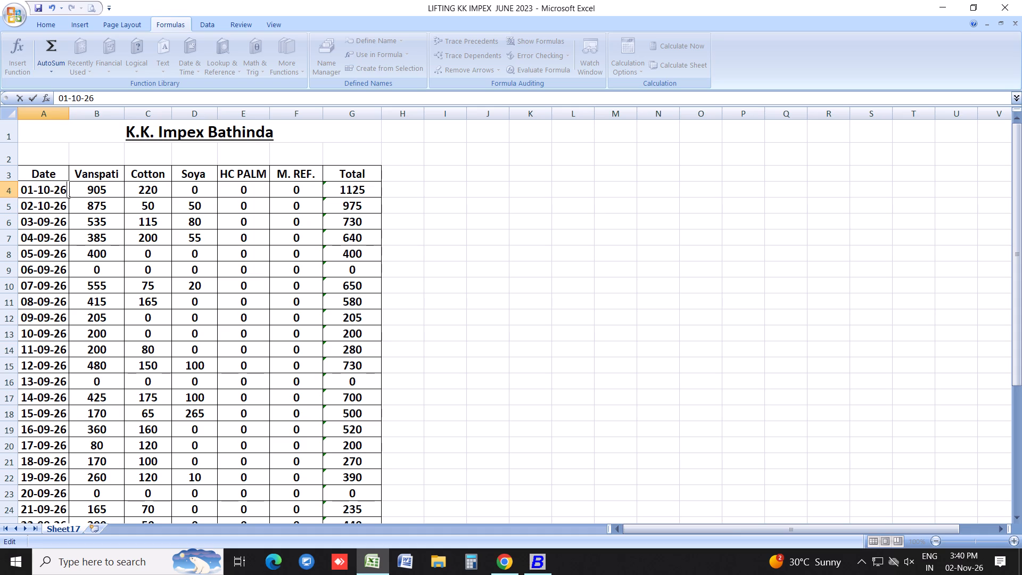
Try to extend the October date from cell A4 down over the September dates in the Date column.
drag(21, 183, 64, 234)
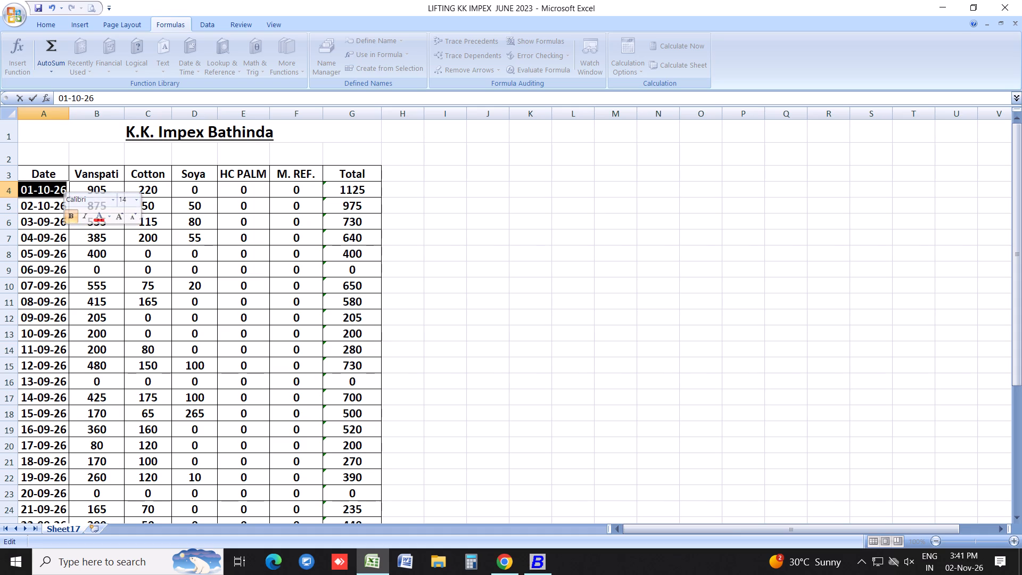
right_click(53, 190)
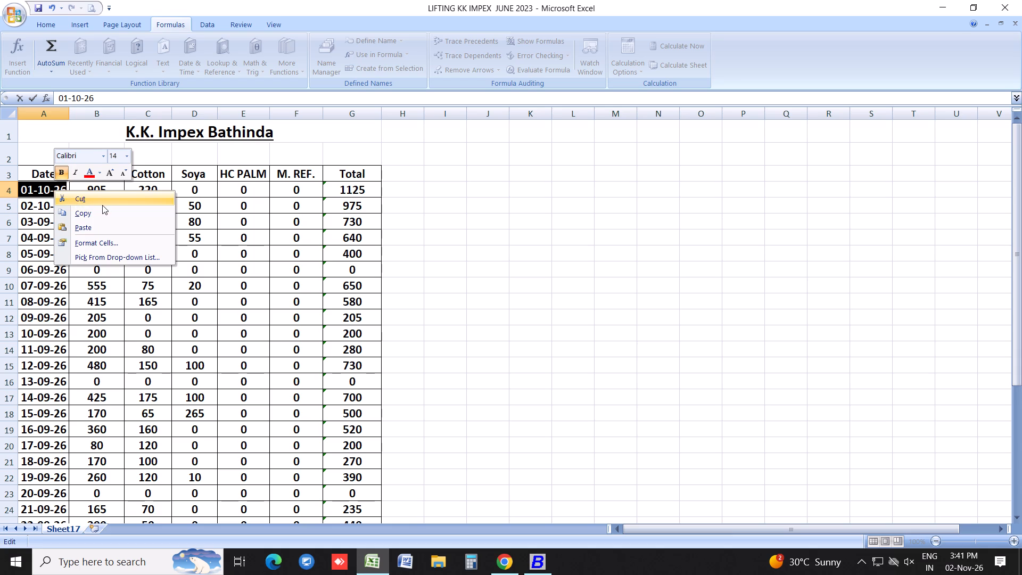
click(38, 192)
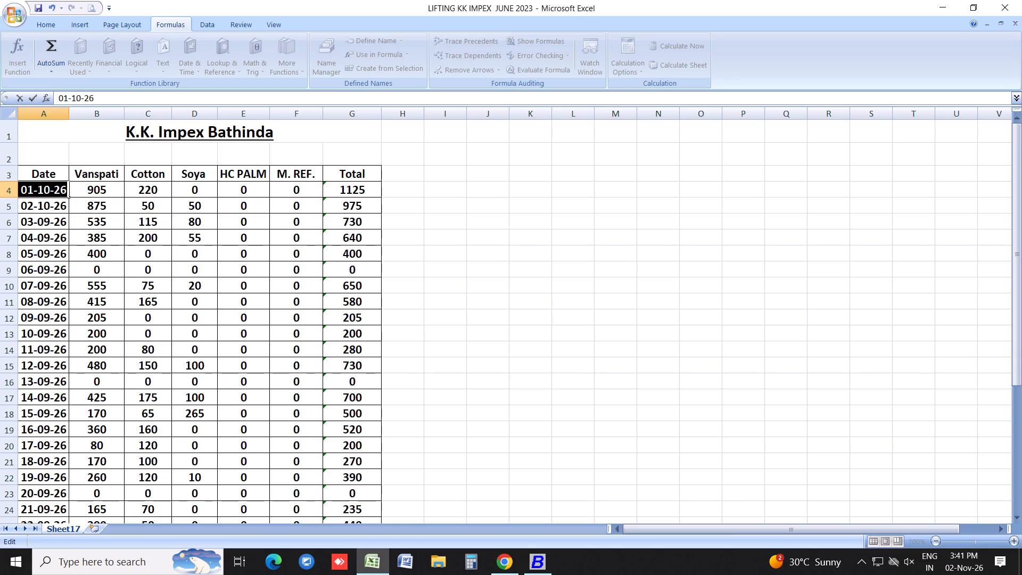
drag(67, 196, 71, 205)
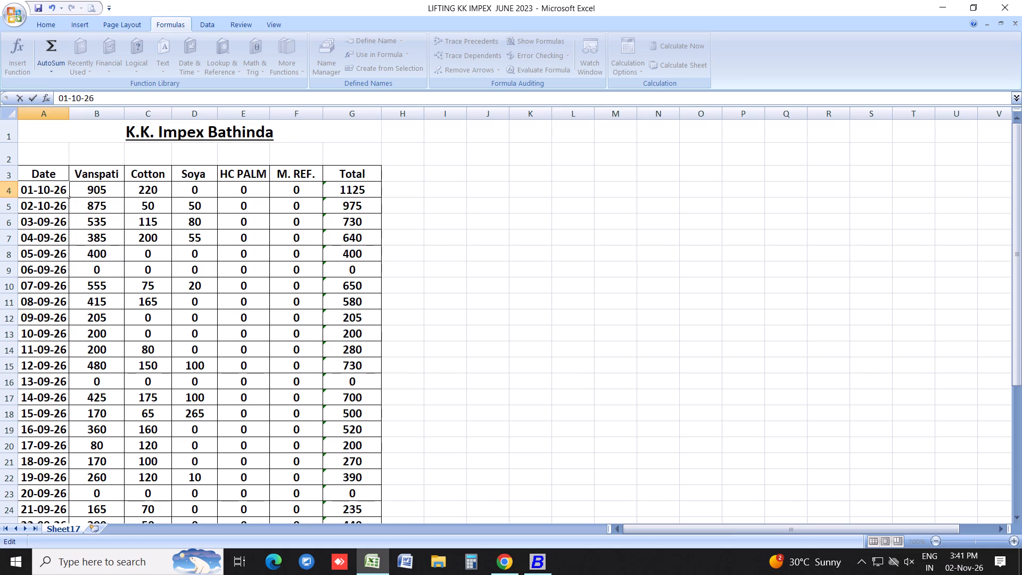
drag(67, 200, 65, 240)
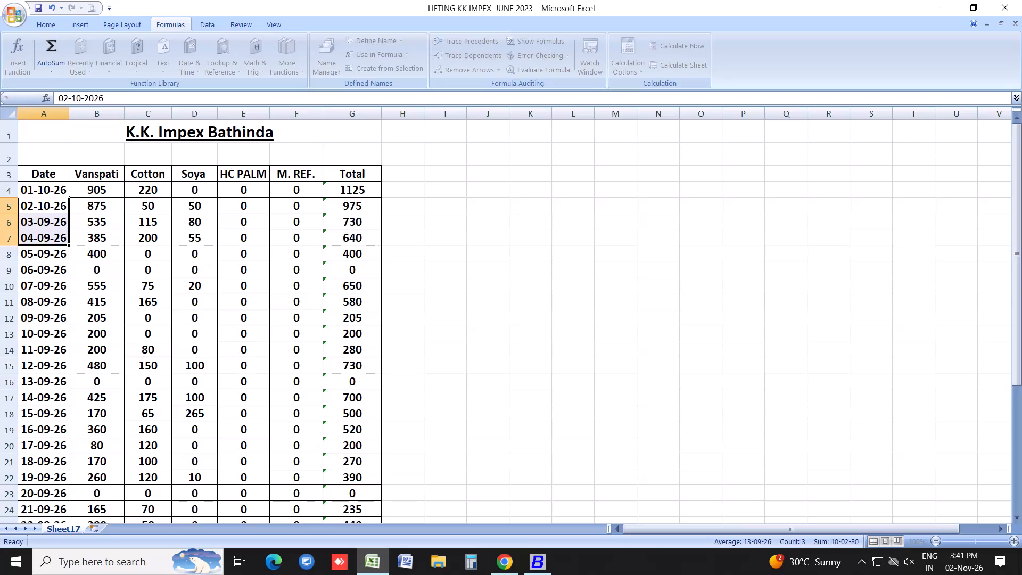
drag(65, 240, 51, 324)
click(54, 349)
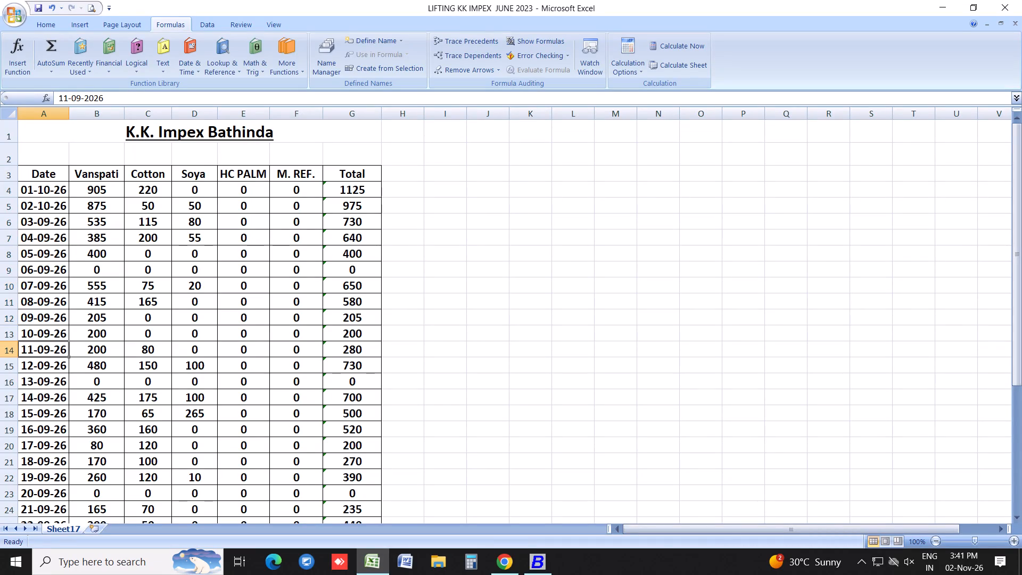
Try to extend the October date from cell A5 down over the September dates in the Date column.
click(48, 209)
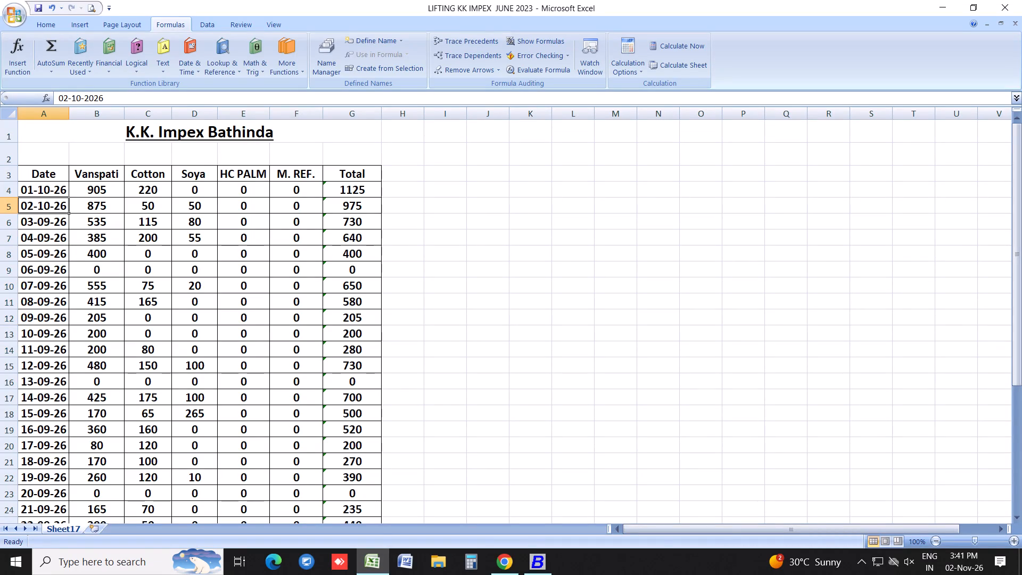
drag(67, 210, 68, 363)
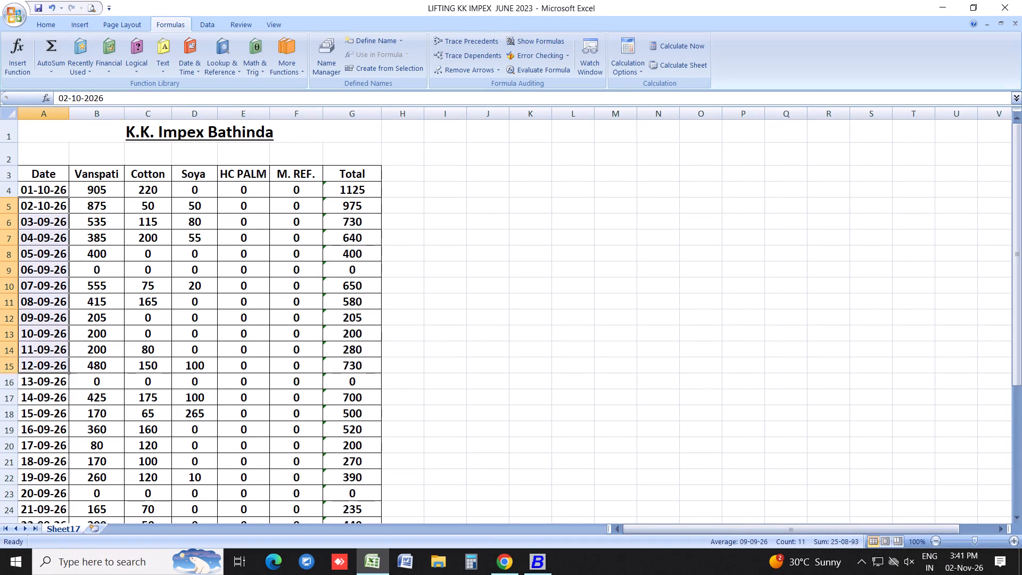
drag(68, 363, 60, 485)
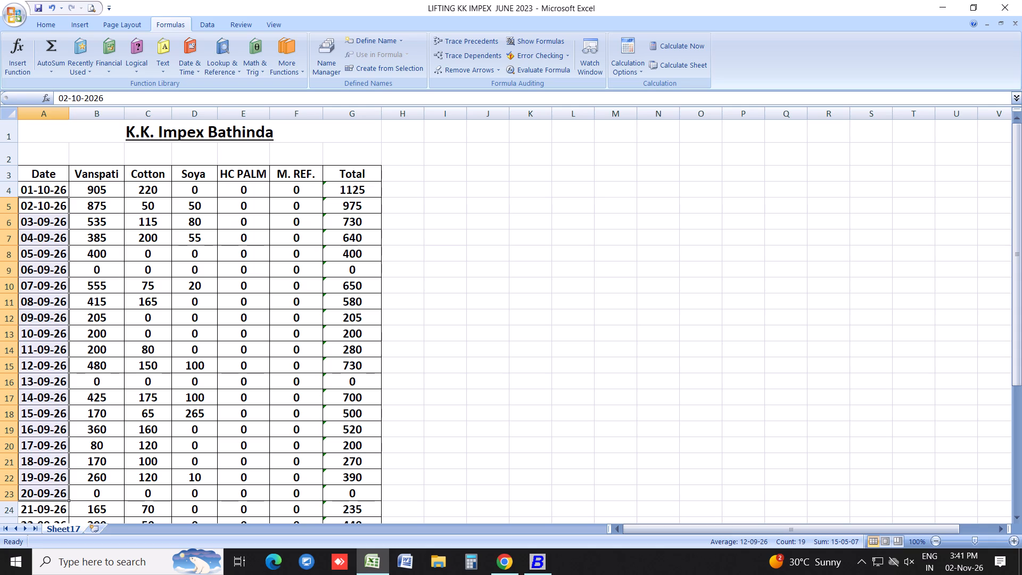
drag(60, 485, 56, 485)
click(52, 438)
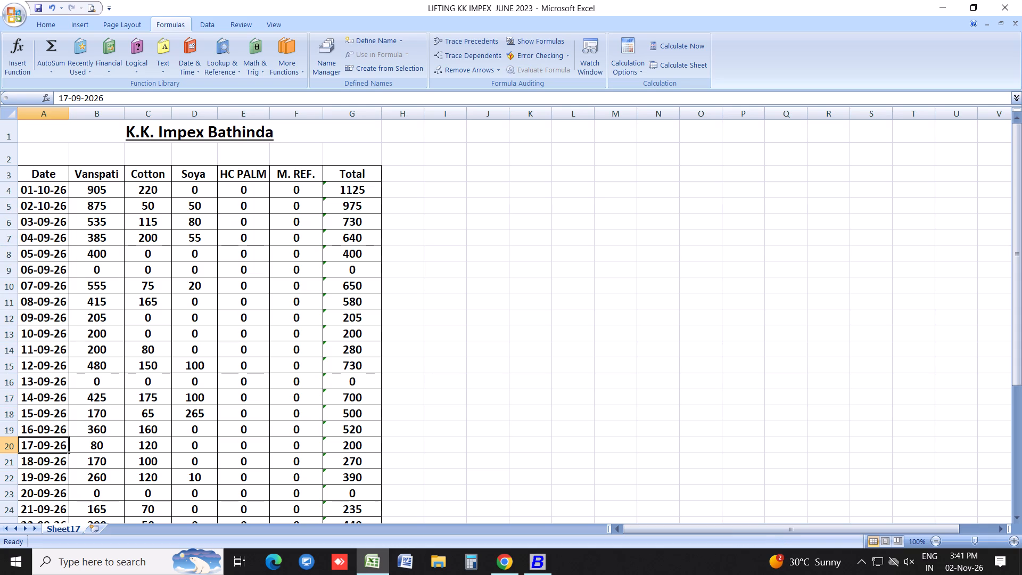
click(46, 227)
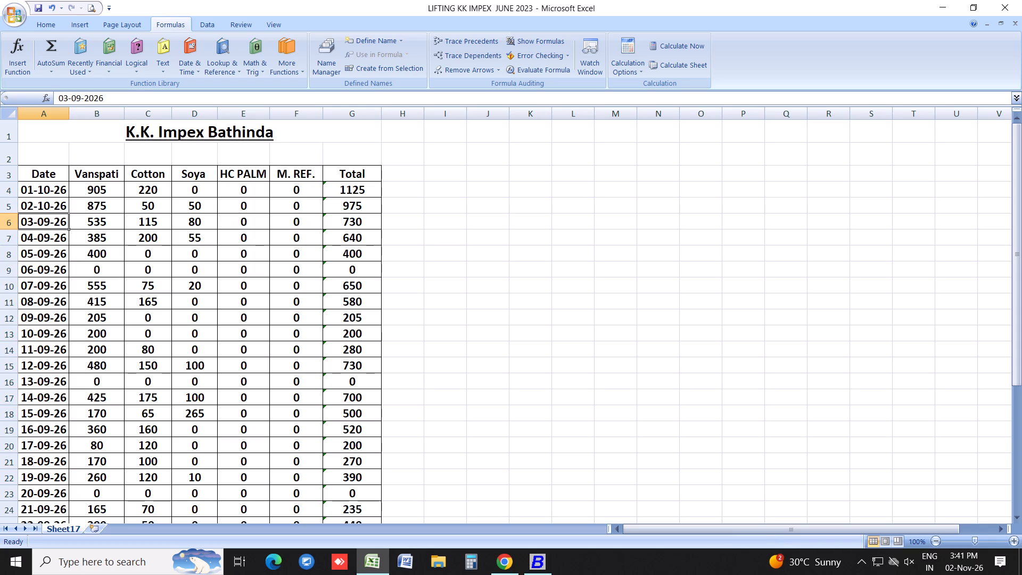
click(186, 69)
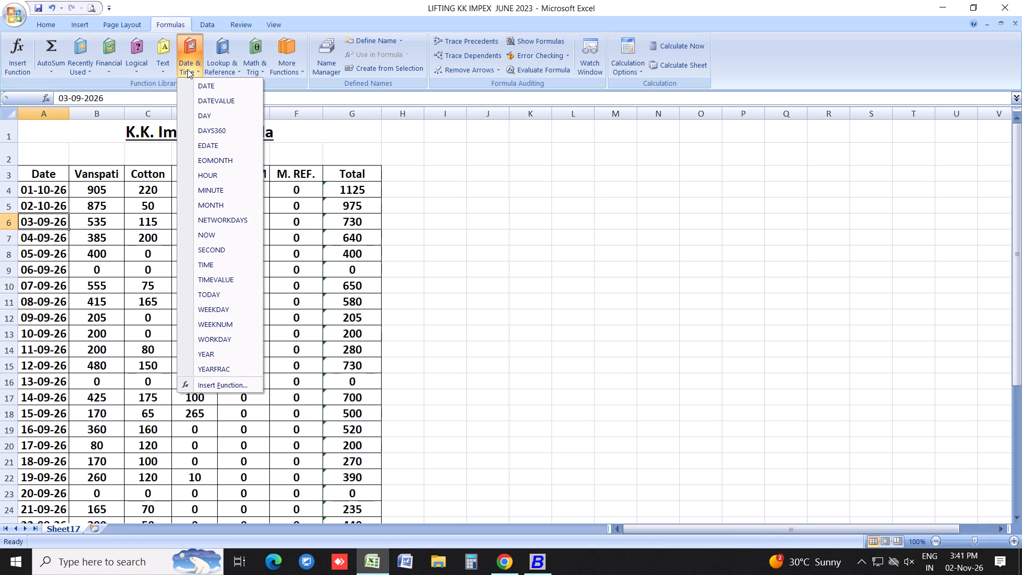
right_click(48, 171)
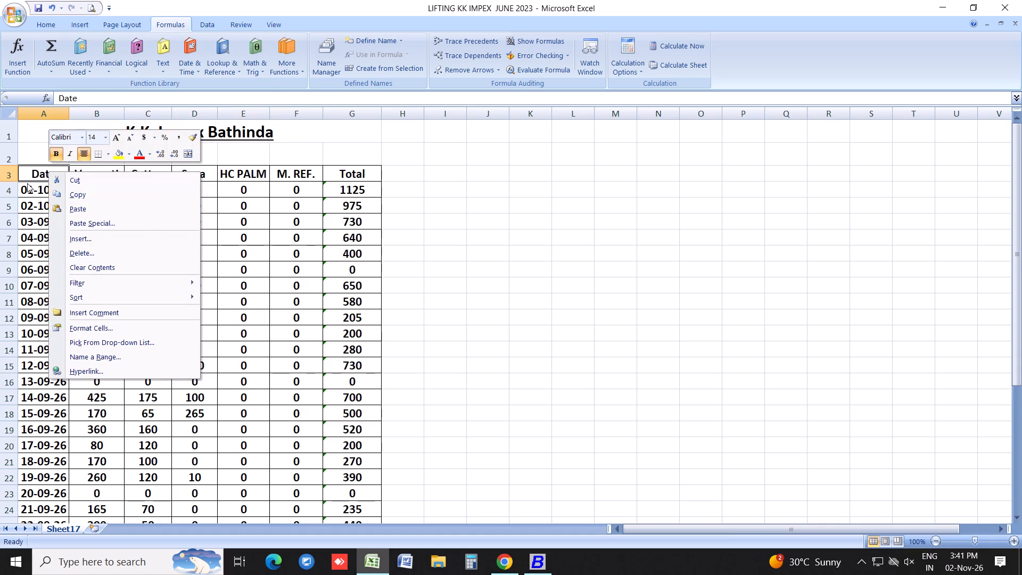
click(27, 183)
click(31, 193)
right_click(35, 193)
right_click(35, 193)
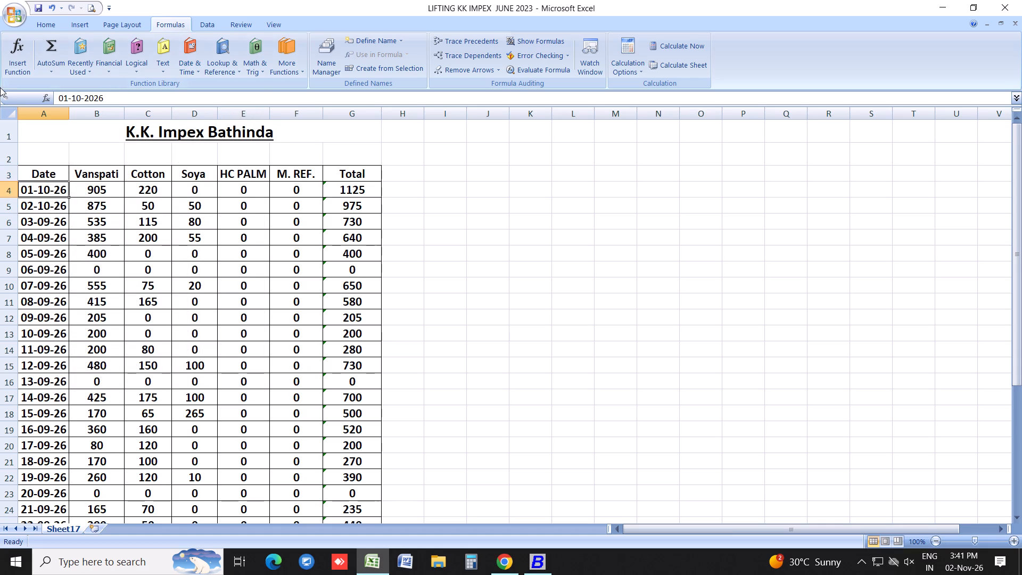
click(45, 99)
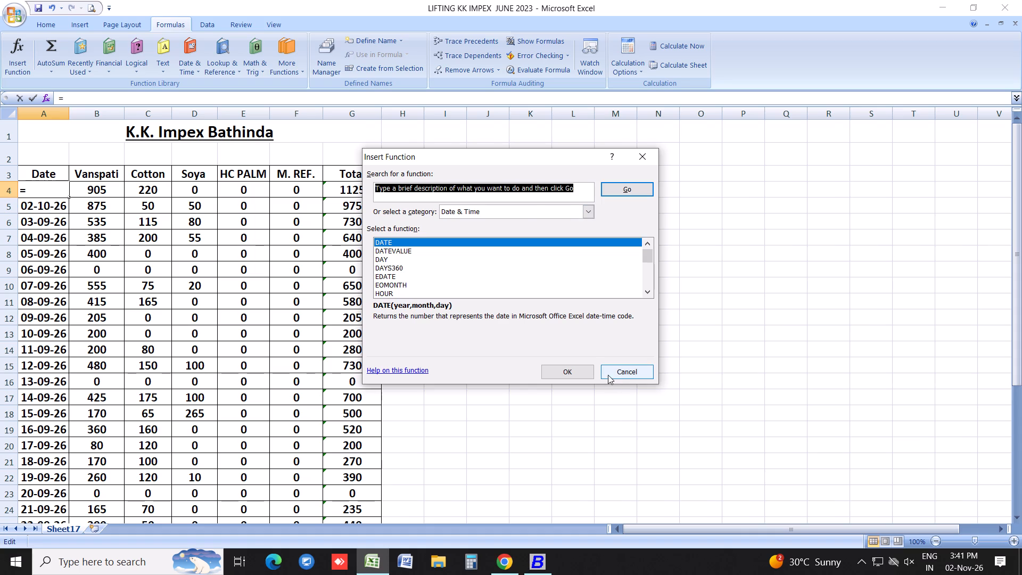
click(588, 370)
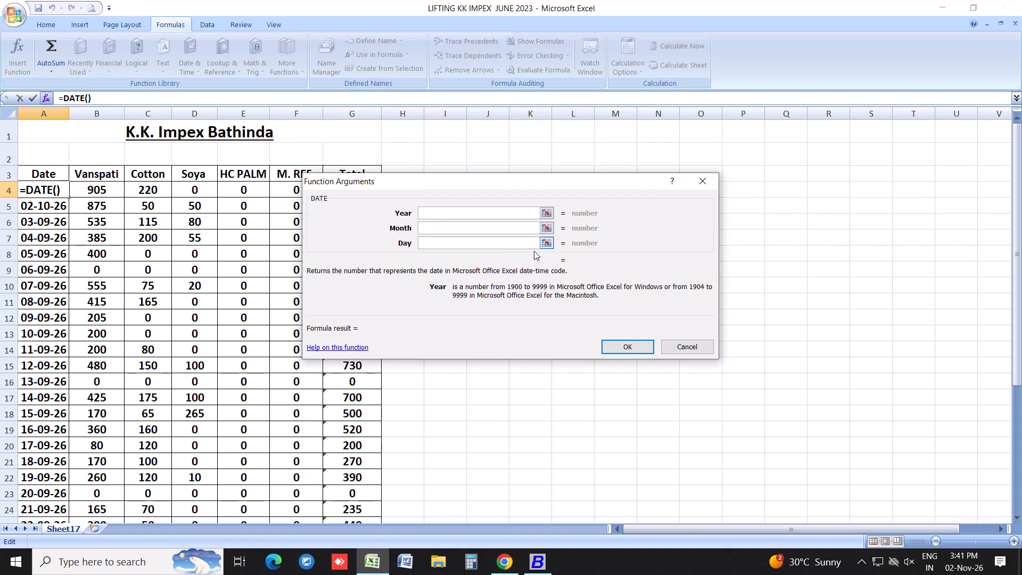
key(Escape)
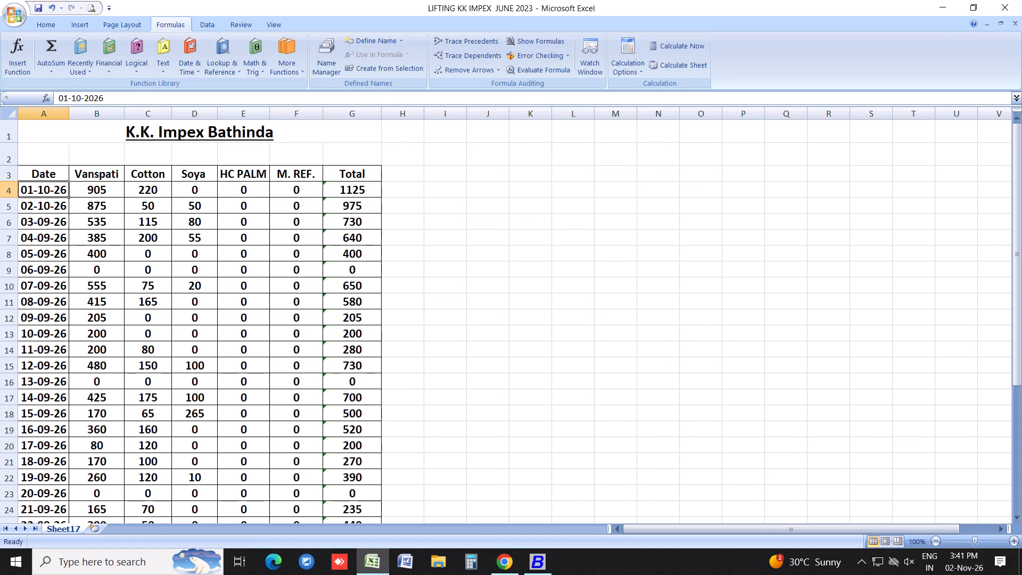
Copy the first October date from cell A4 into cell A34, in the totals row of the Date column.
right_click(51, 206)
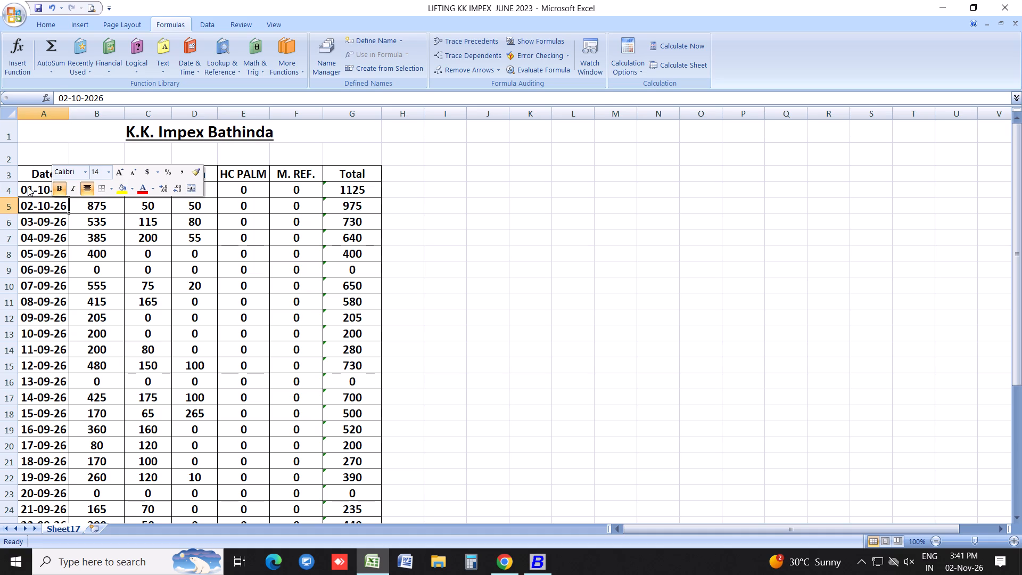
click(33, 187)
click(63, 191)
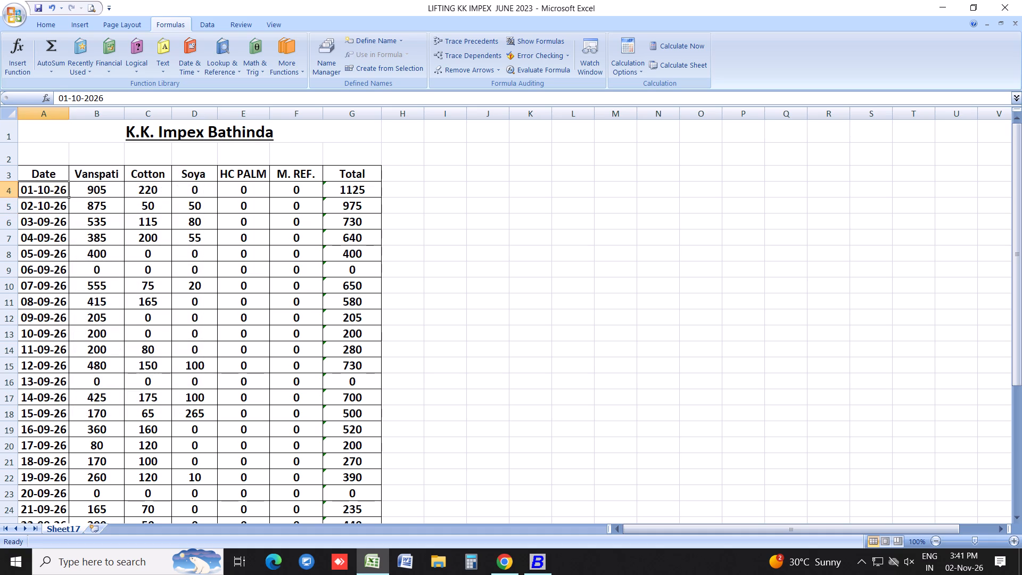
drag(69, 194, 70, 206)
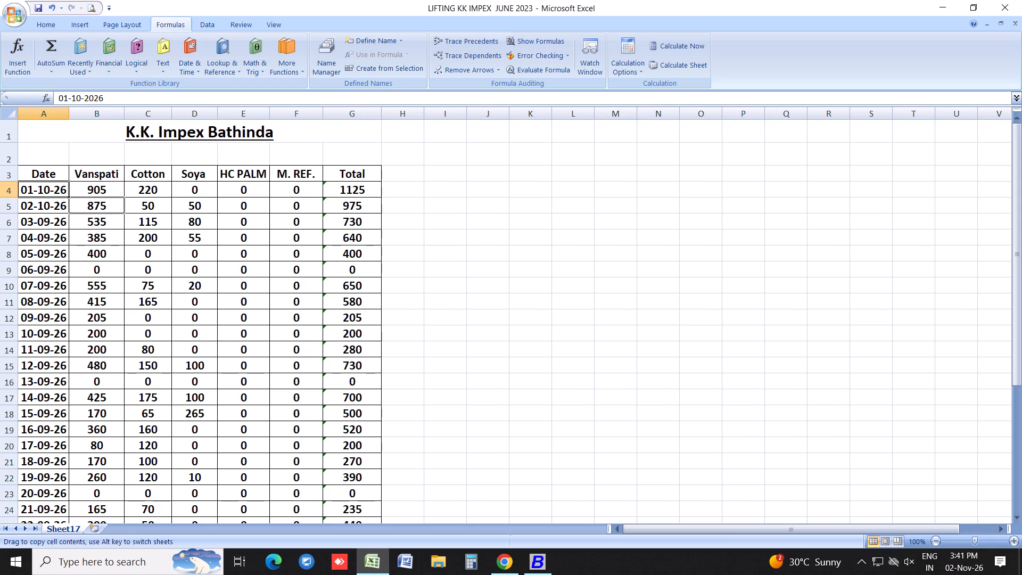
drag(70, 206, 45, 463)
drag(45, 463, 52, 493)
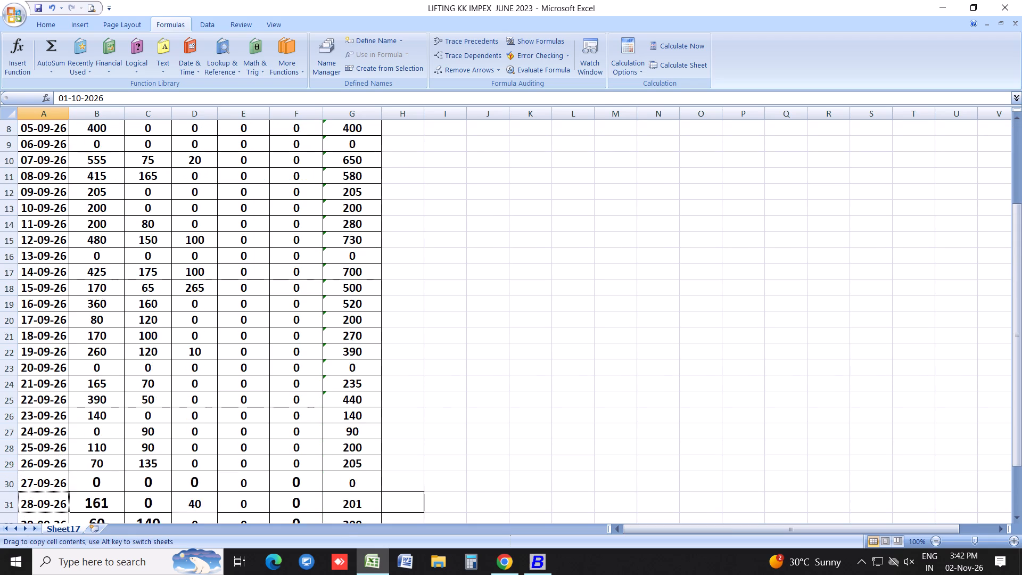
drag(52, 493, 51, 418)
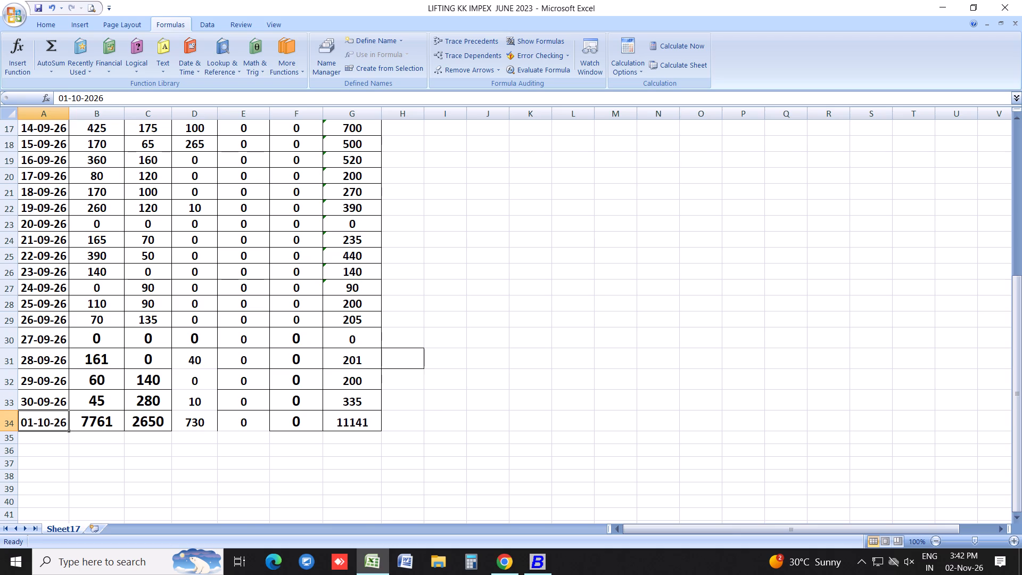
Examine the Date column between its first date and the totals row.
scroll(47, 400, up, 2)
scroll(49, 392, down, 1)
scroll(49, 392, up, 1)
scroll(49, 392, down, 1)
scroll(49, 392, up, 1)
scroll(49, 392, down, 1)
scroll(50, 391, up, 6)
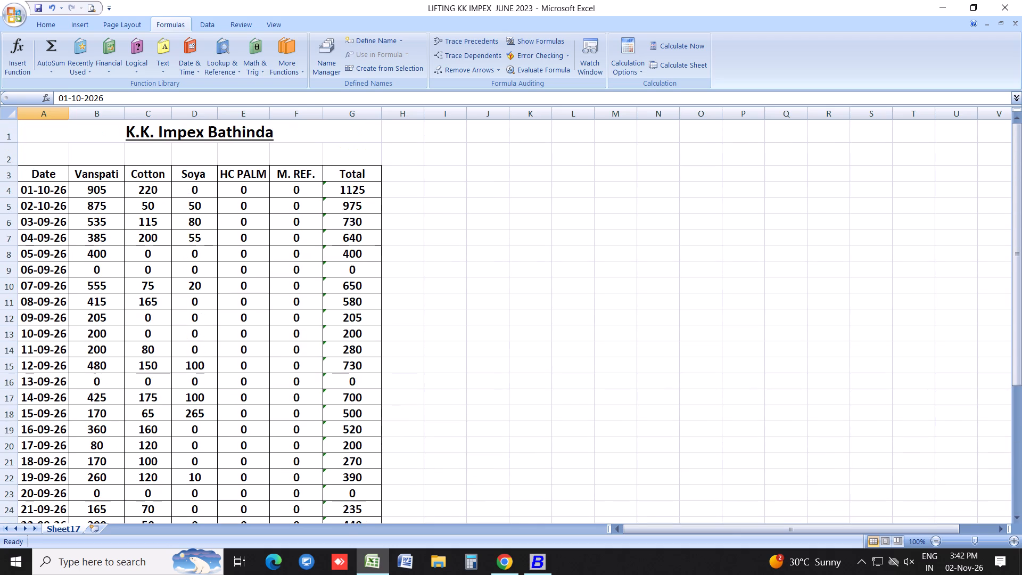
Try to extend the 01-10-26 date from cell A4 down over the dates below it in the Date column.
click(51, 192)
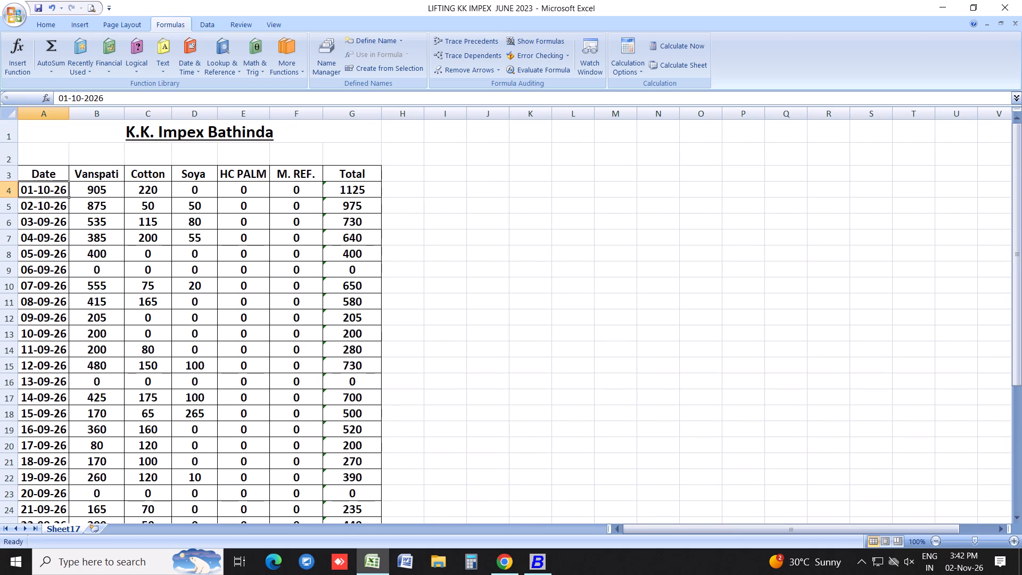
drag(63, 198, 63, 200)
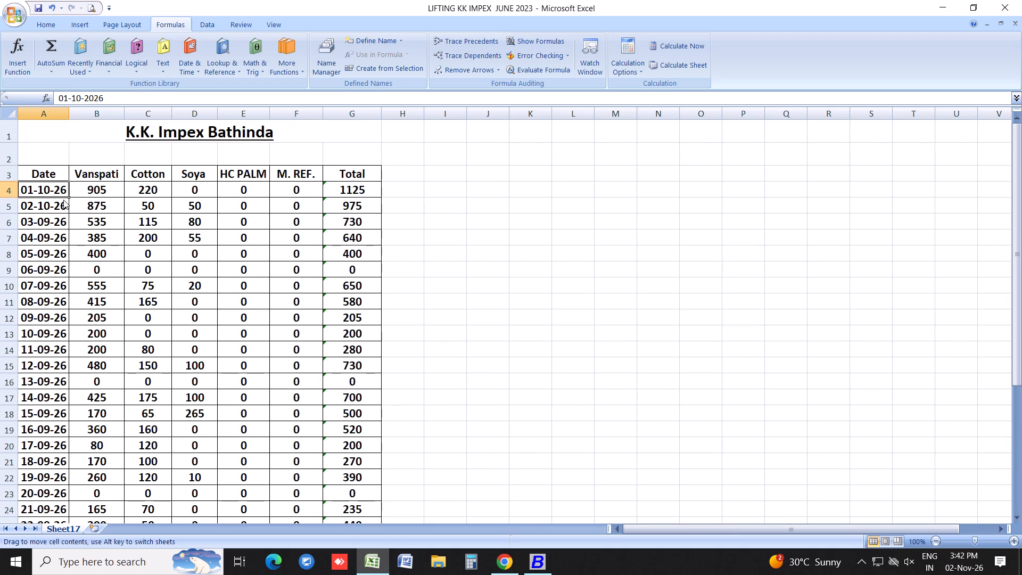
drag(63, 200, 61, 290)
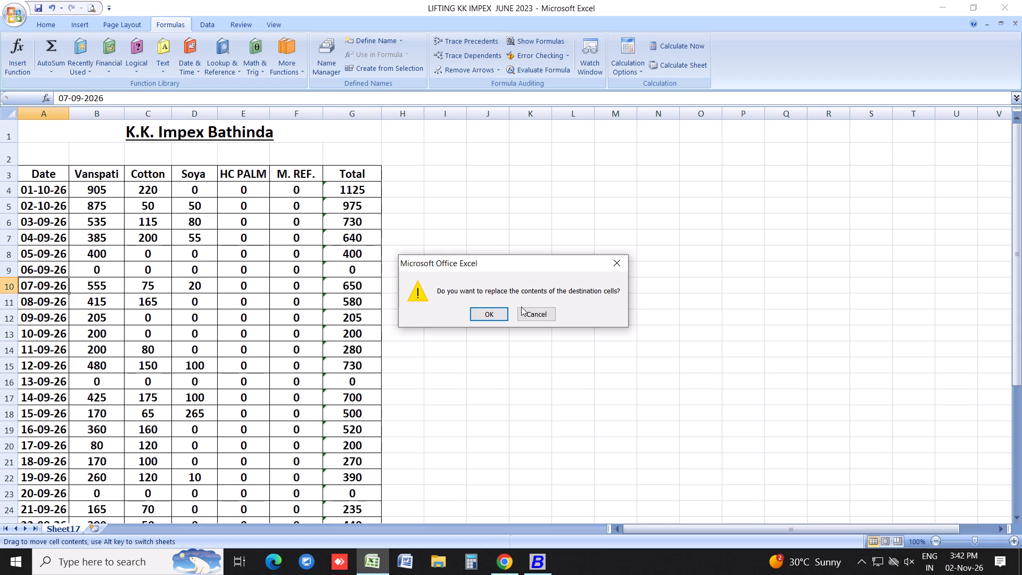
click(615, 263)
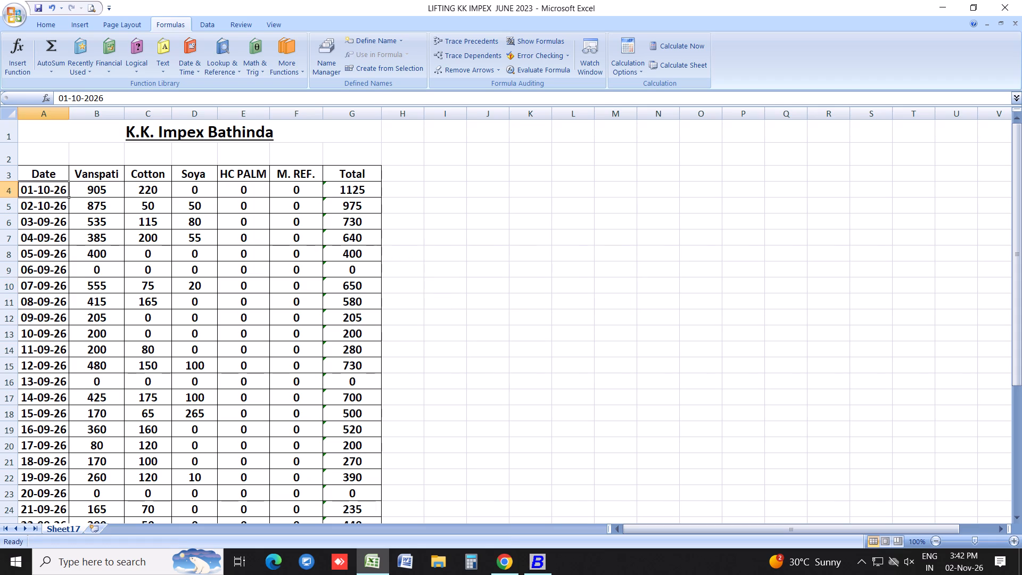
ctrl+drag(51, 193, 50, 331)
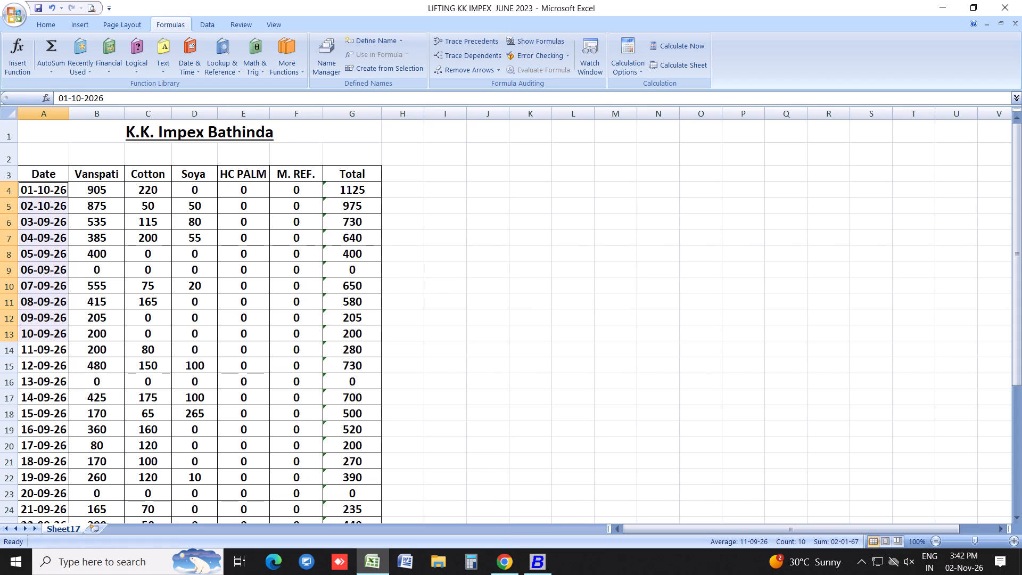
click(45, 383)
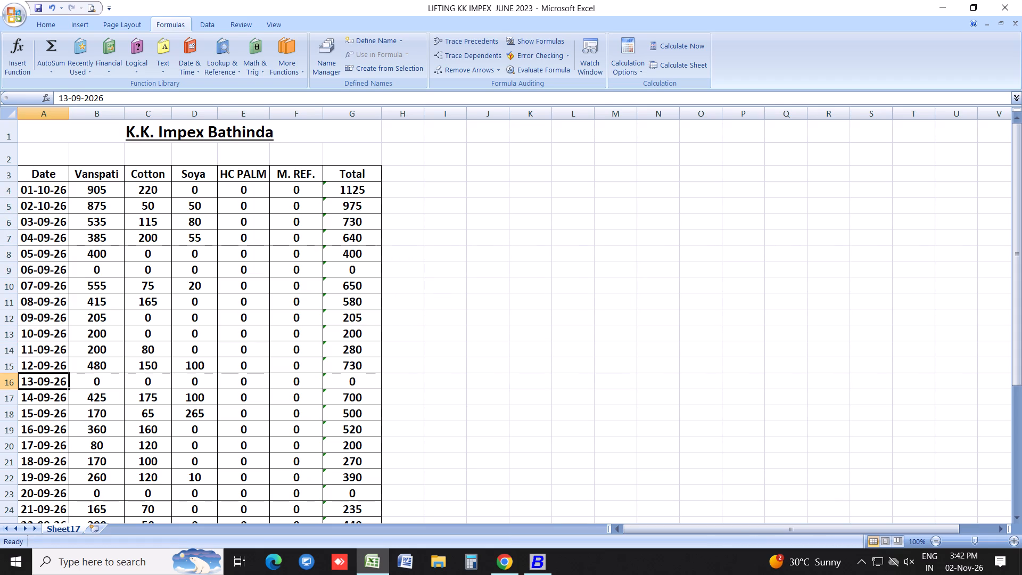
Change the third date in the Date column, cell A6, to 03-10-26.
click(46, 210)
click(62, 226)
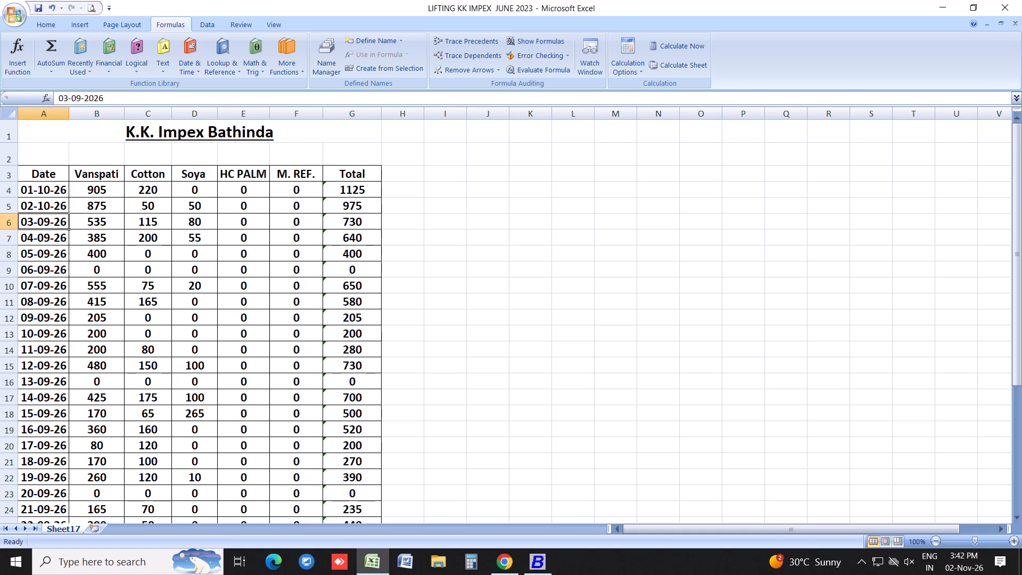
text(03-10)
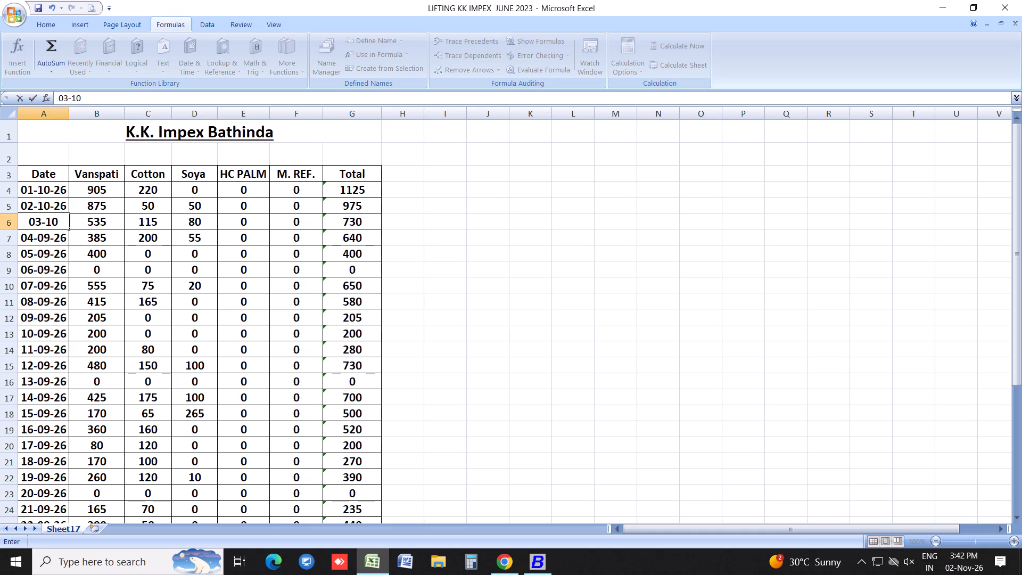
text(-26)
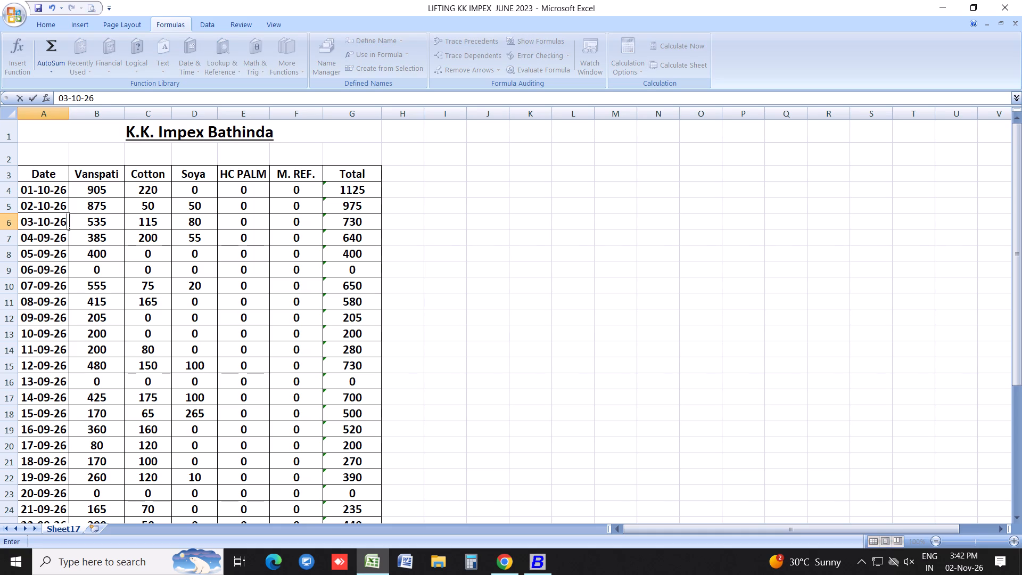
Change the fourth date in the Date column, cell A7, to 04-10-26.
click(47, 244)
text(04-1026)
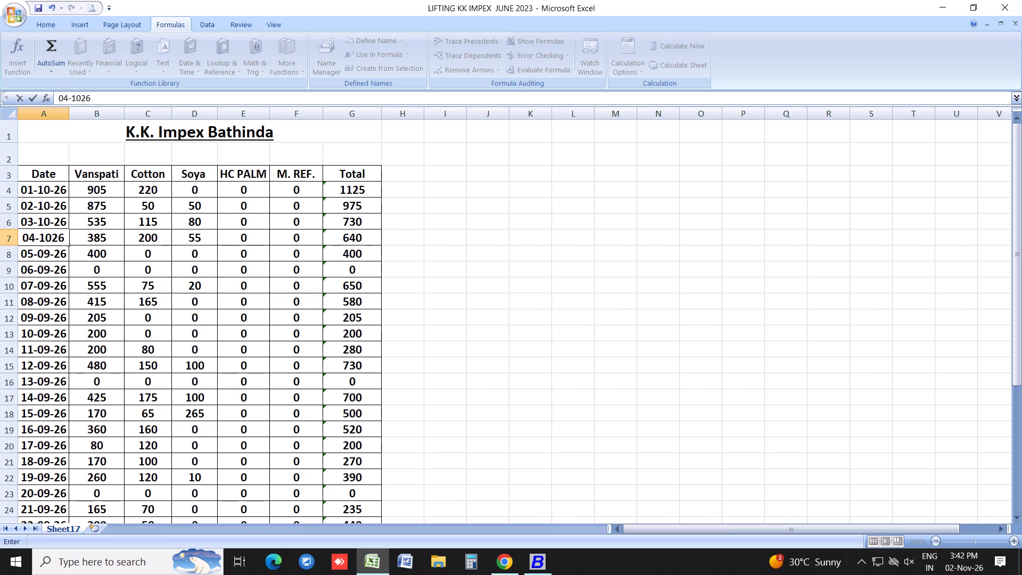
key(BackSpace)
key(BackSpace)
key(BackSpace)
text(0-26)
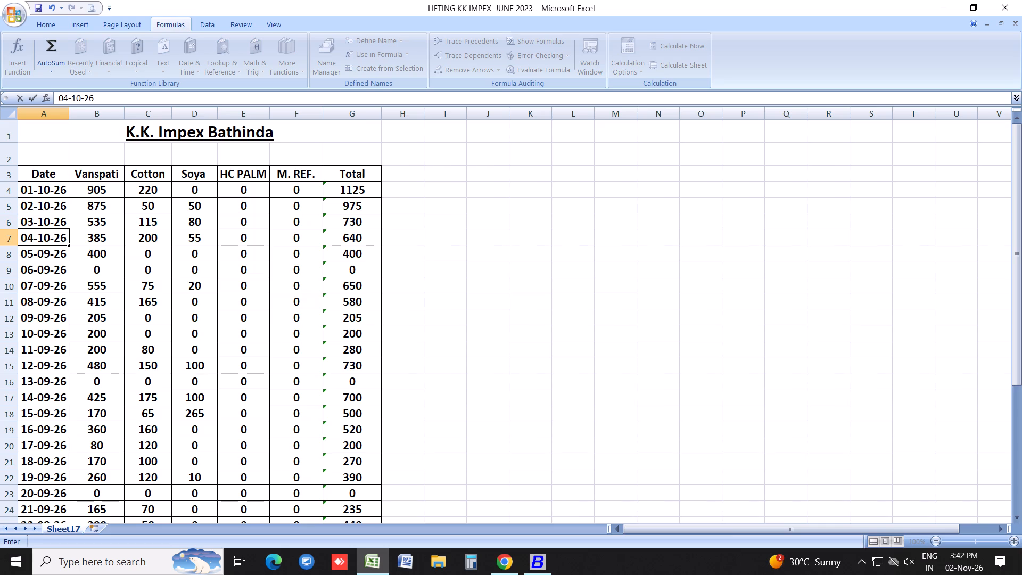
Change the month of the fifth date in the Date column, cell A8, so that it reads 05-10-2026.
double_click(61, 254)
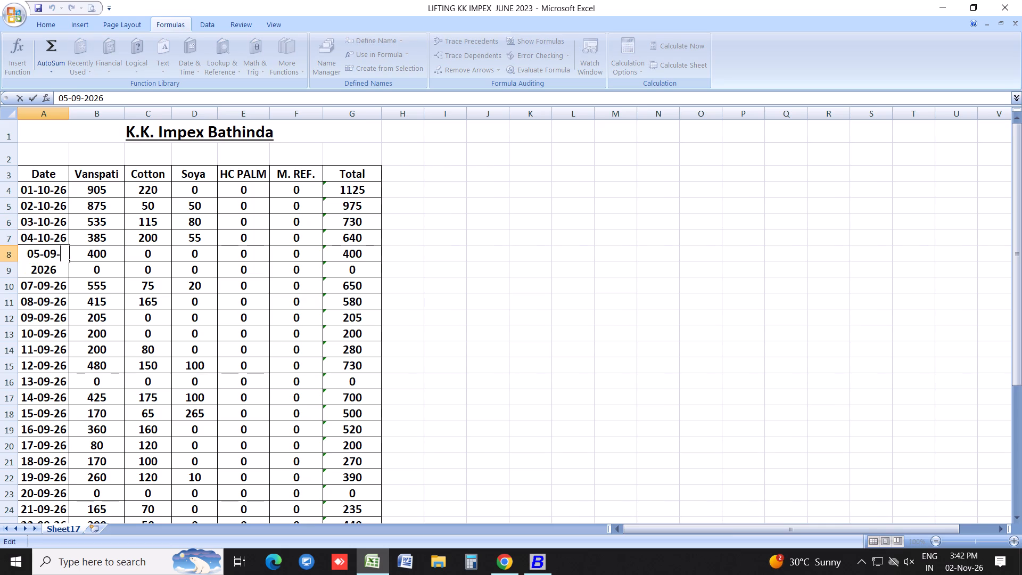
click(61, 254)
key(BackSpace)
key(BackSpace)
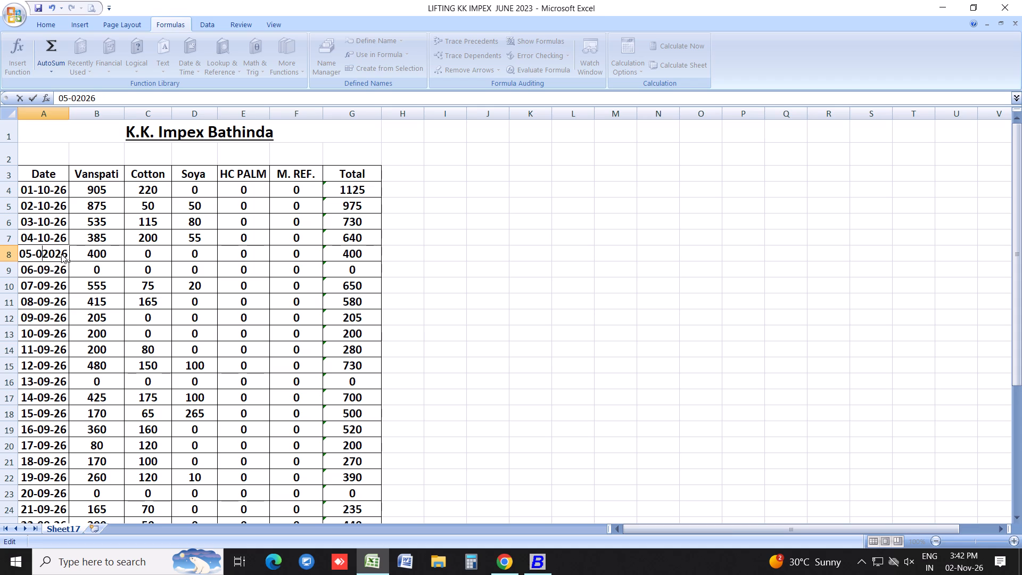
key(BackSpace)
text(10)
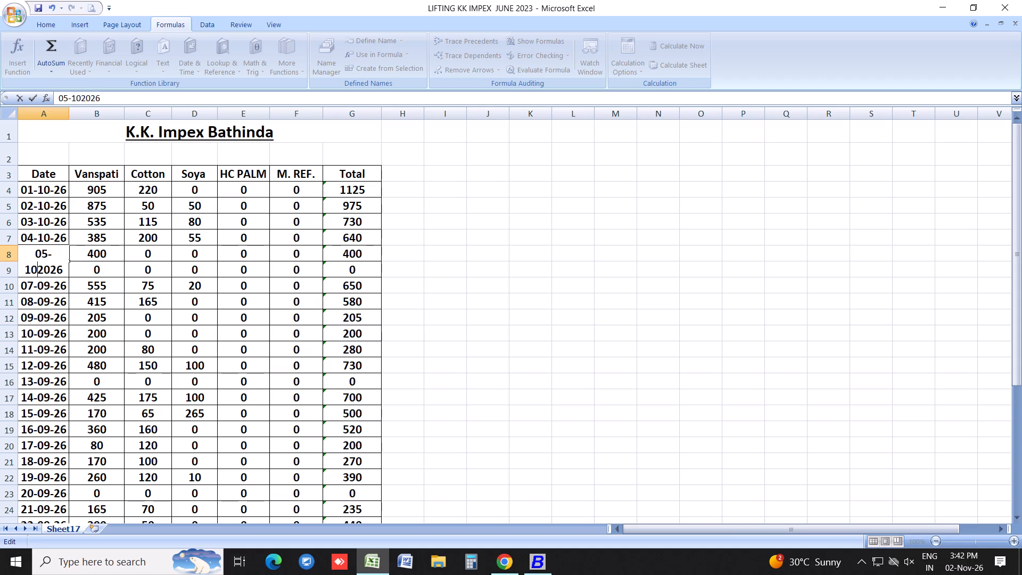
key(minus)
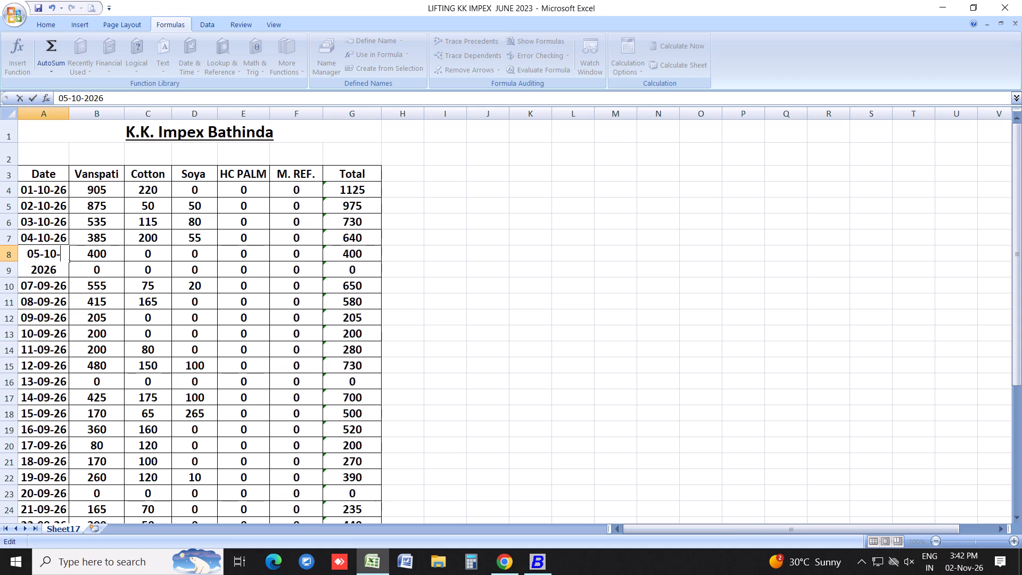
click(50, 283)
click(59, 269)
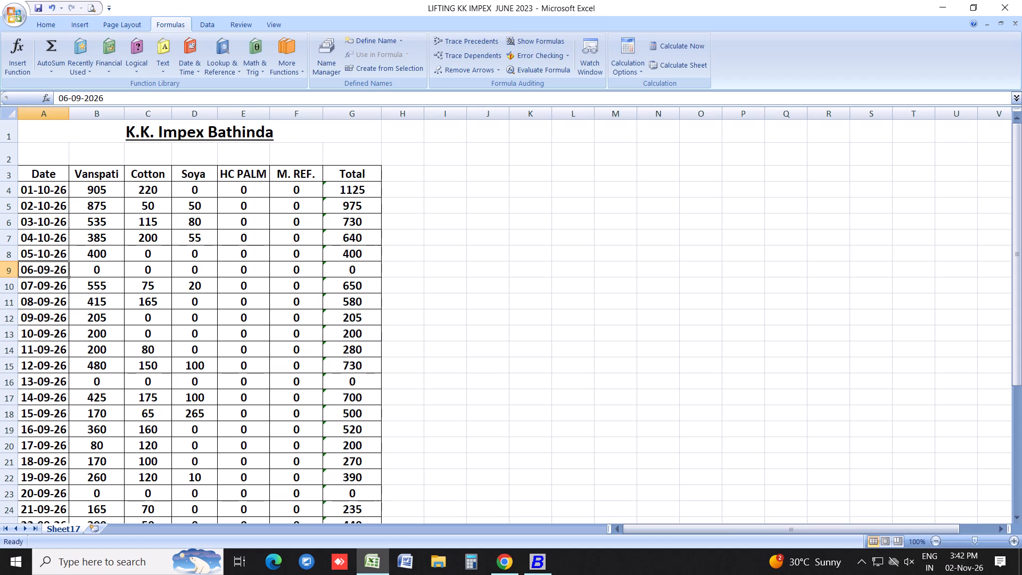
Change the dates in cells A9 to A12 of the Date column to 06-10-26, 07-10-26, 08-10-26 and 09-10-26.
text(06-1026)
key(BackSpace)
key(BackSpace)
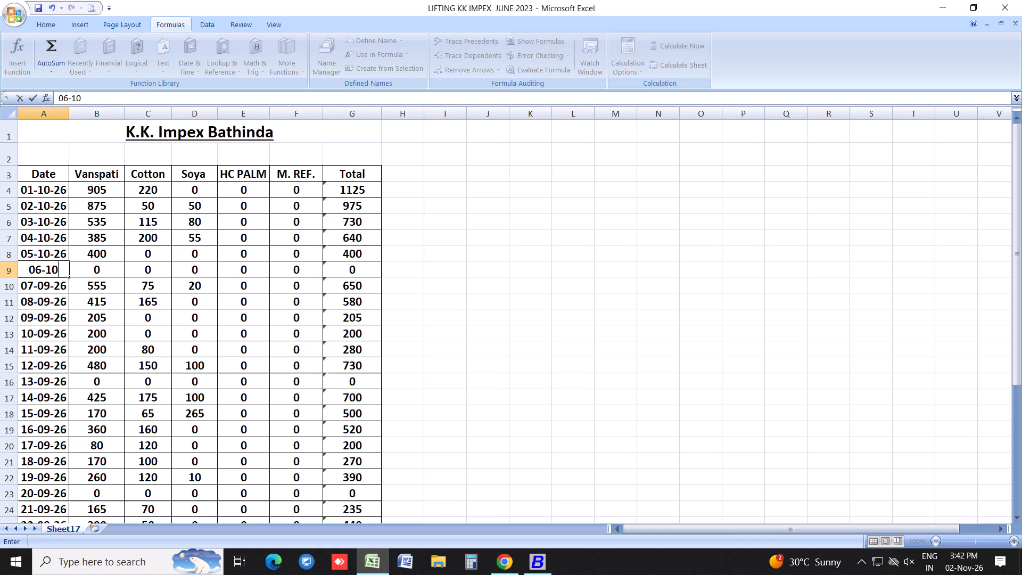
text(-26)
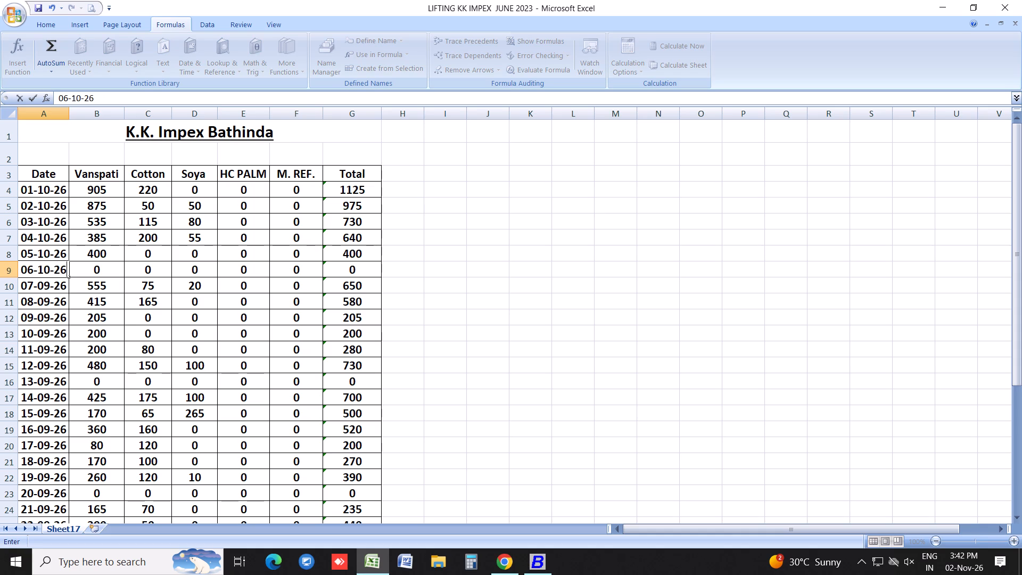
click(50, 290)
text(07-102)
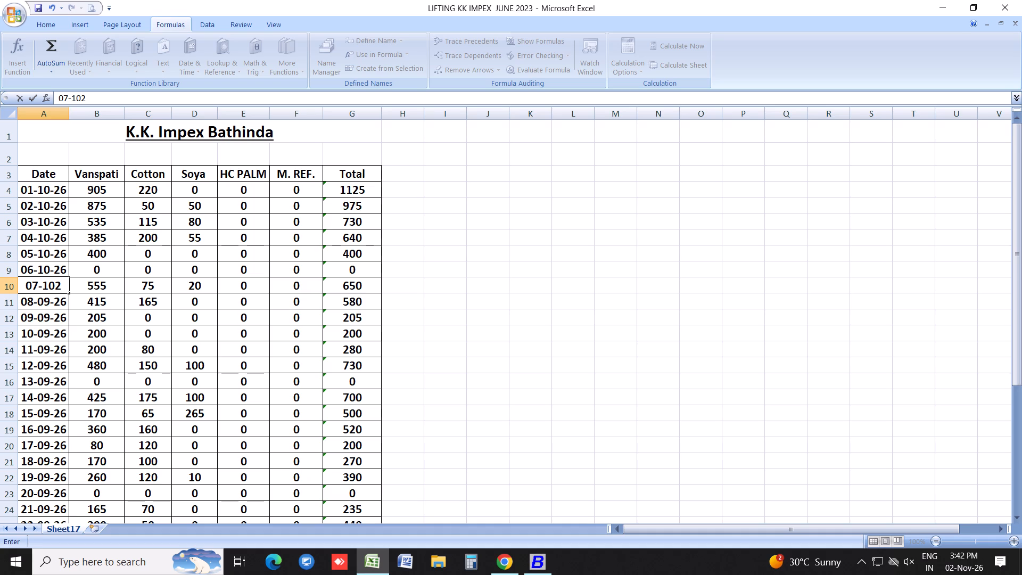
key(BackSpace)
text(-26)
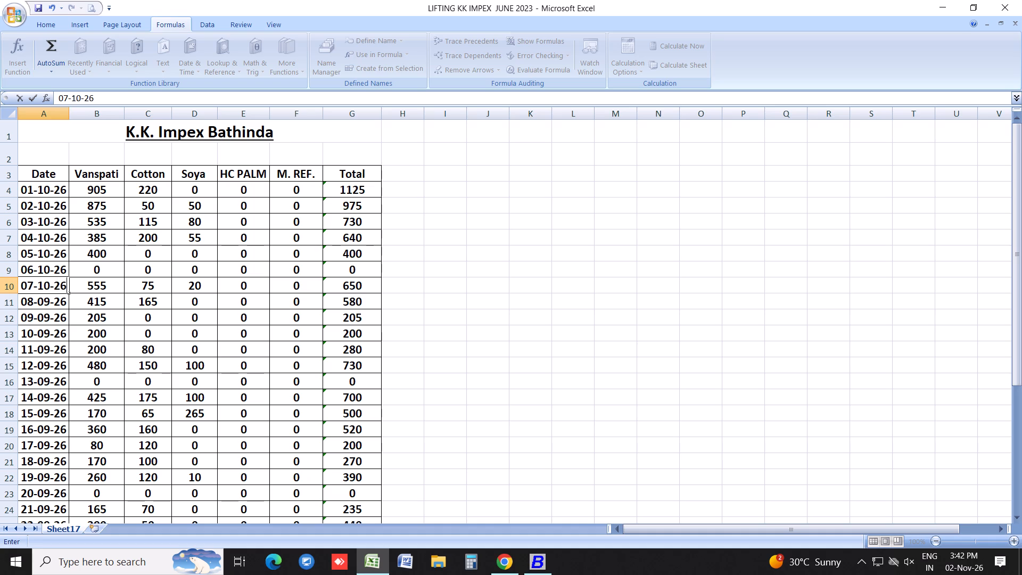
click(53, 301)
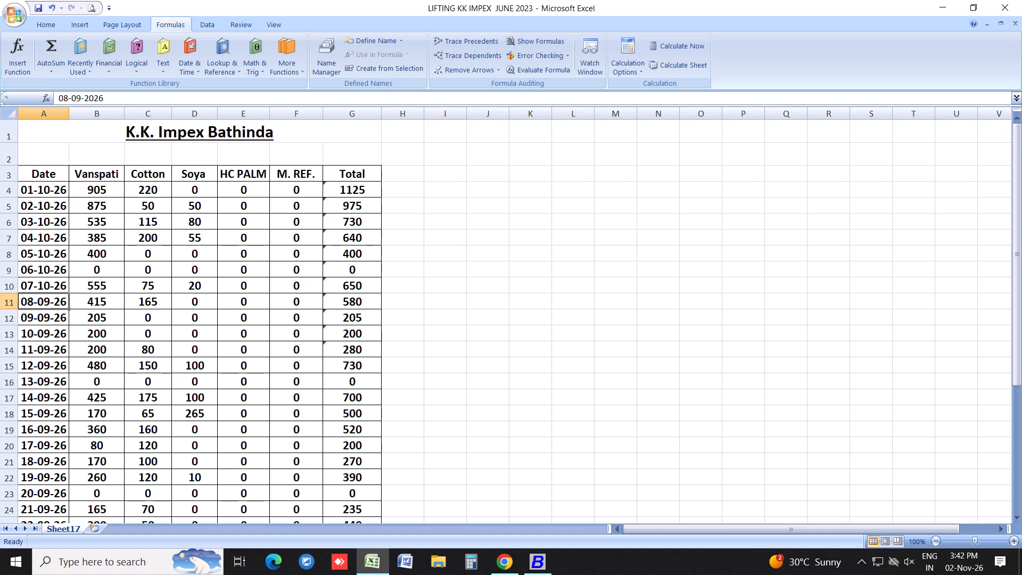
text(08-10-26)
click(55, 318)
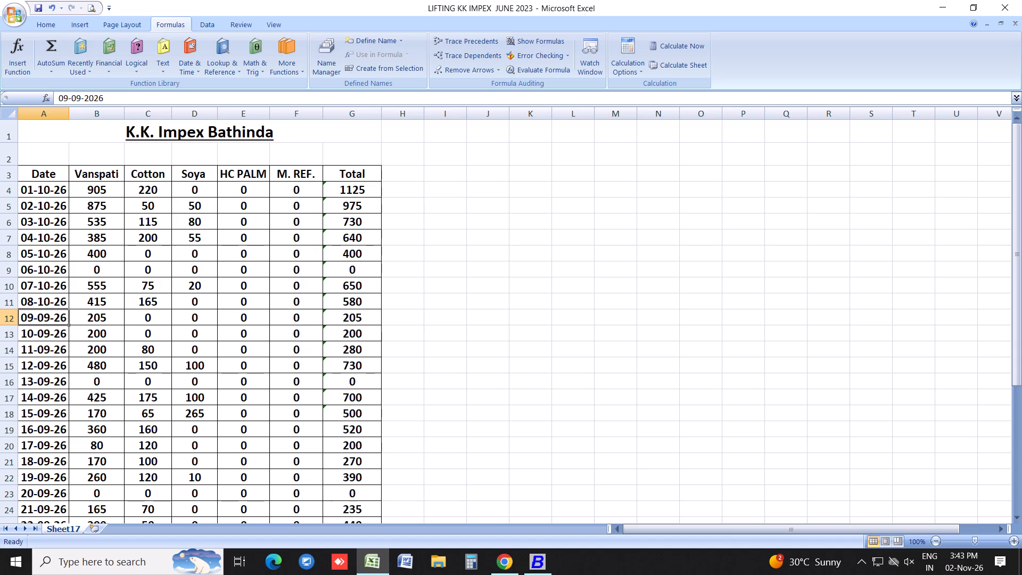
text(09-10-26)
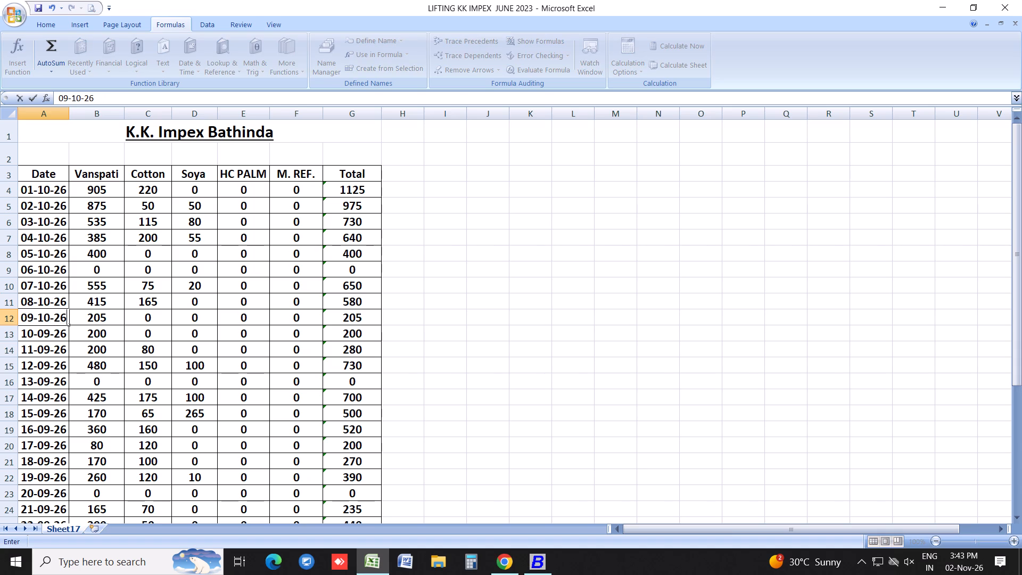
Change the dates in cells A13 to A16 to 10-10-26, 11-10-26, 12-10-26 and 13-10-26.
click(59, 336)
text(10)
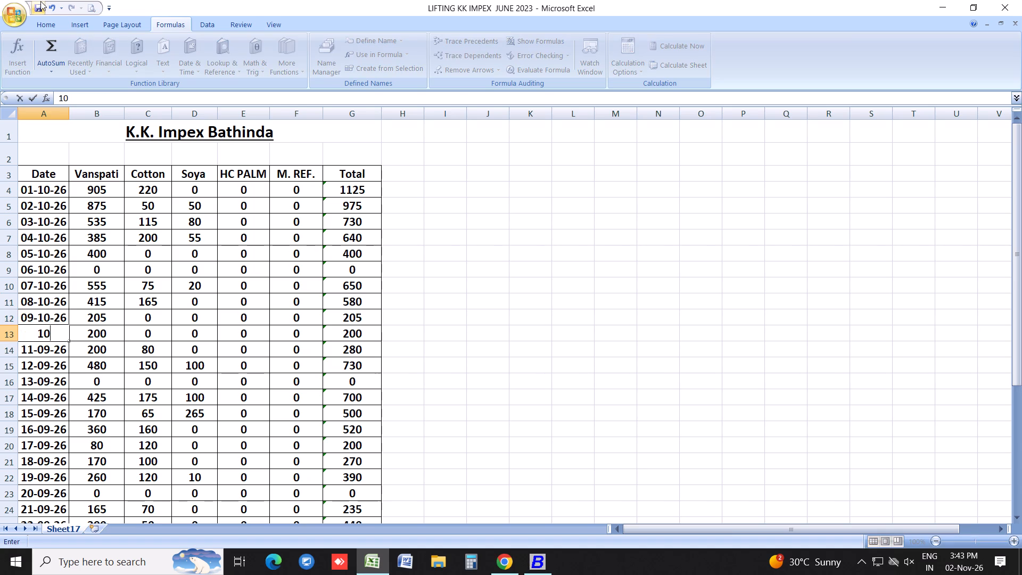
text(-10-26)
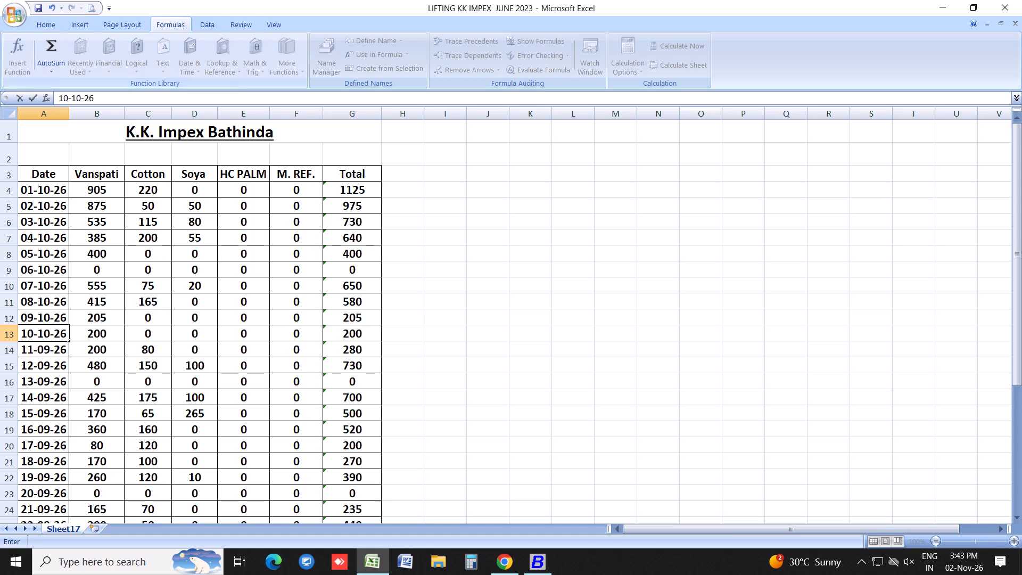
click(53, 352)
text(11-10-26)
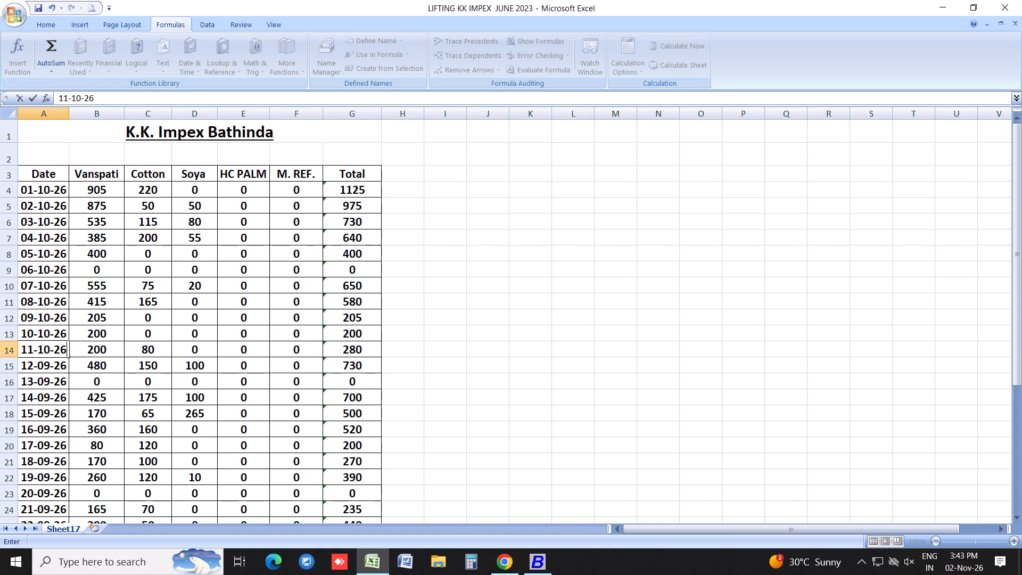
click(45, 371)
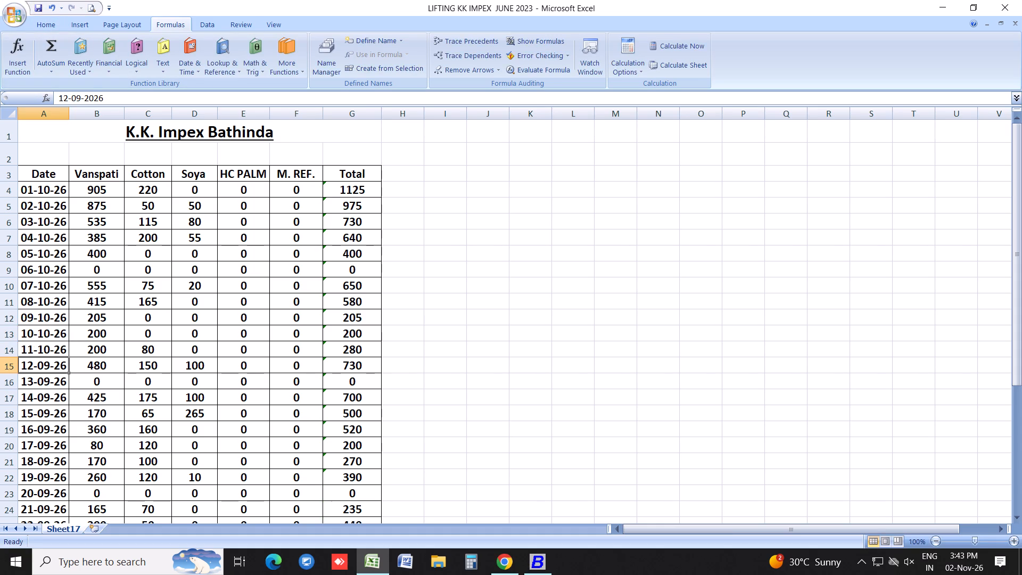
text(12-10-26)
click(53, 383)
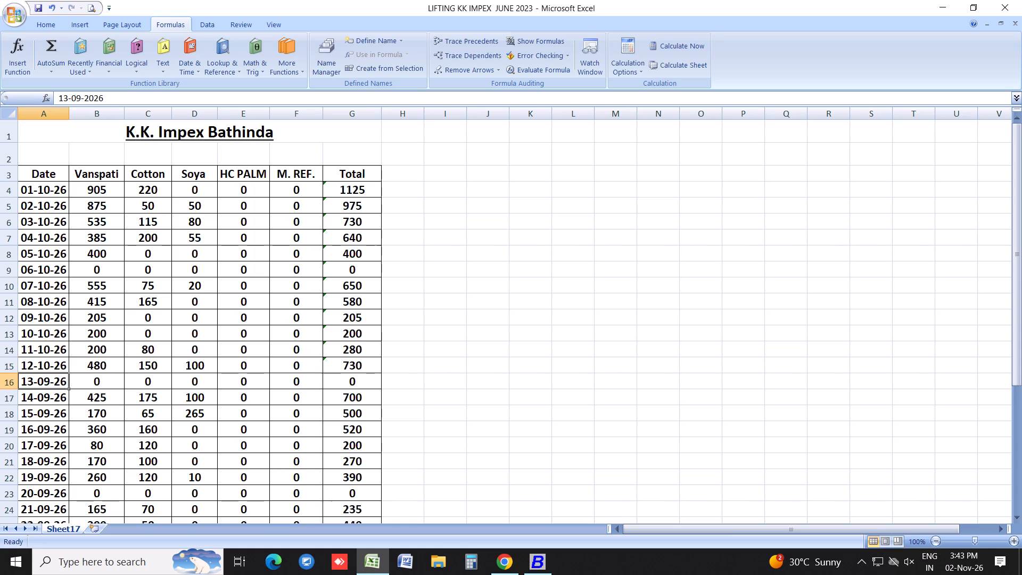
text(13-10-2)
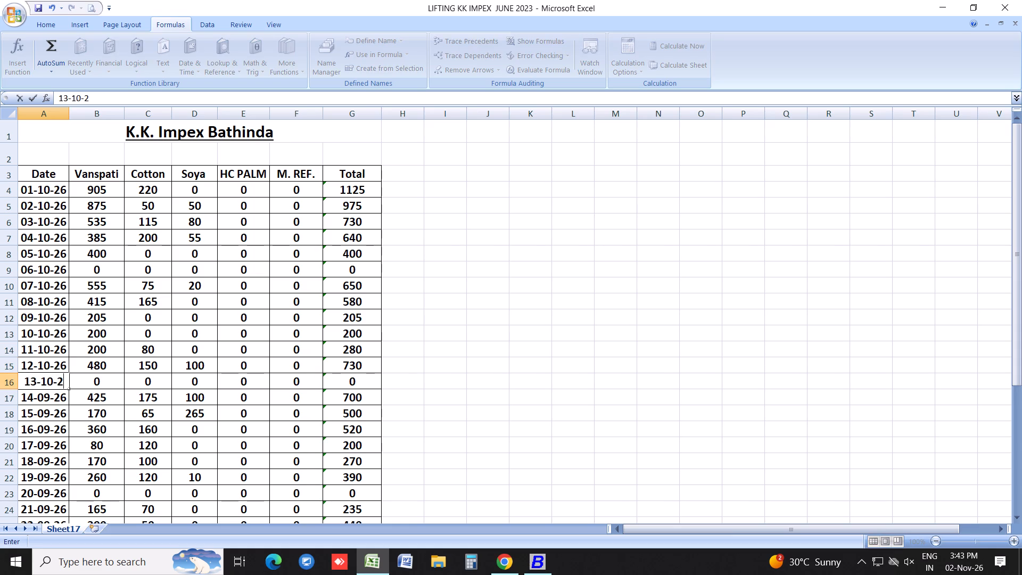
key(6)
Change the dates in cells A17 to A20 to 14-10-26, 15-10-26, 16-10-26 and 17-10-26.
click(49, 405)
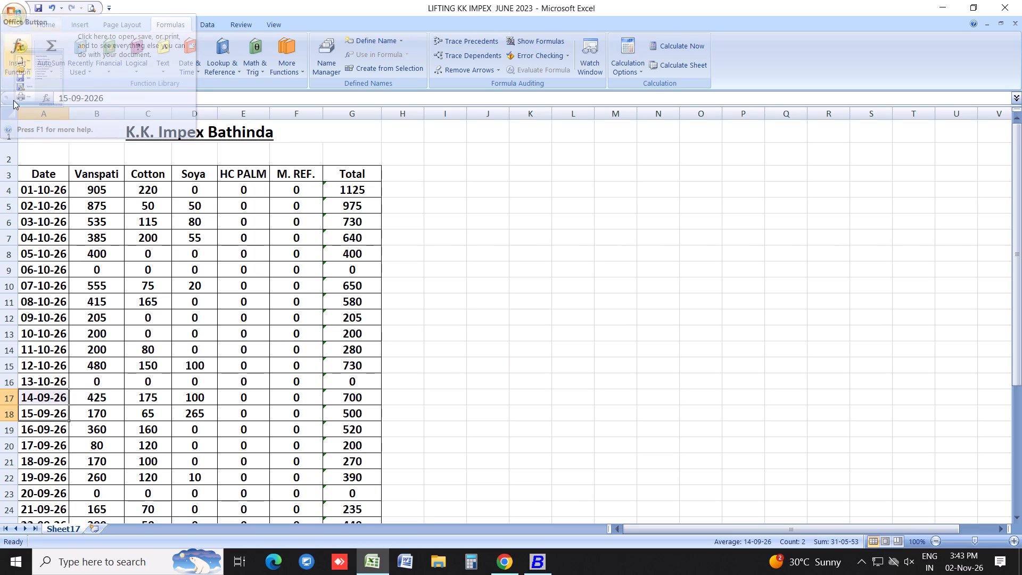
click(55, 398)
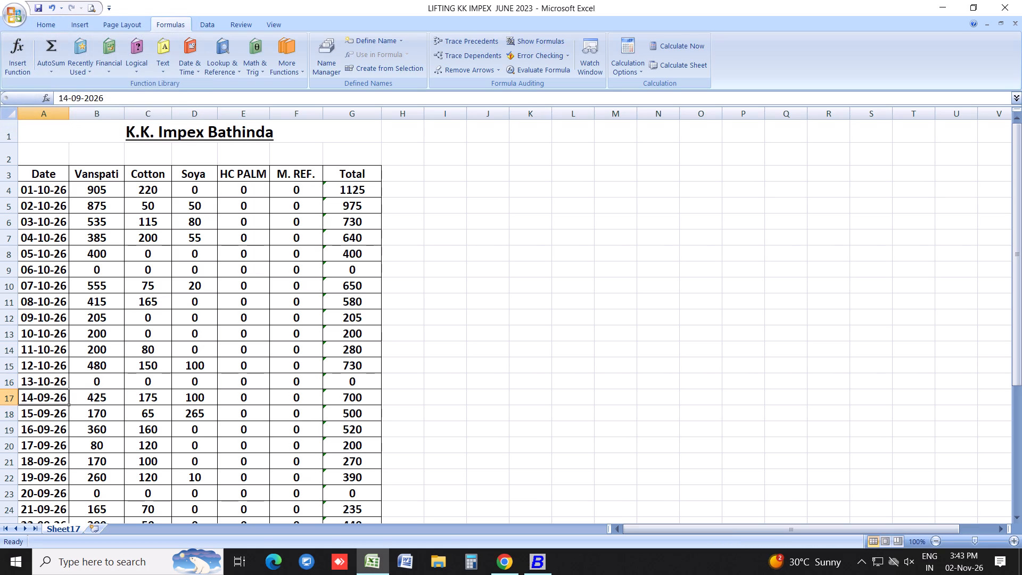
text(14-10-26)
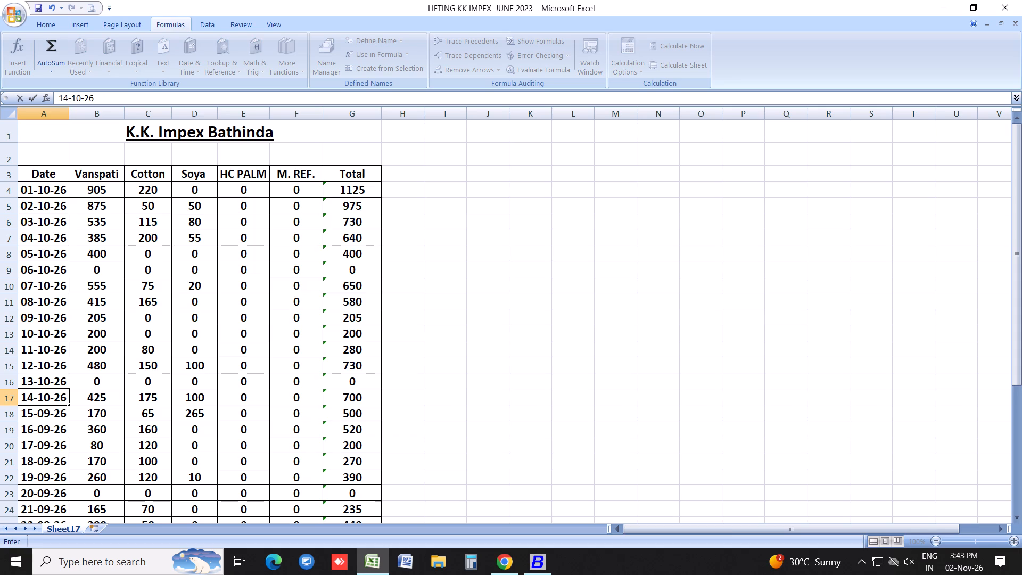
click(52, 419)
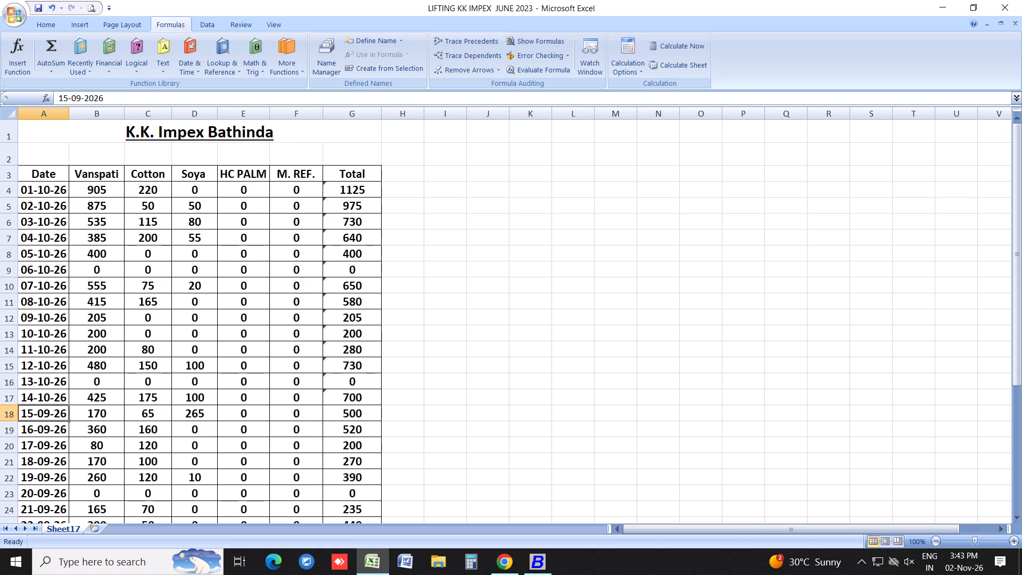
text(15-10-26)
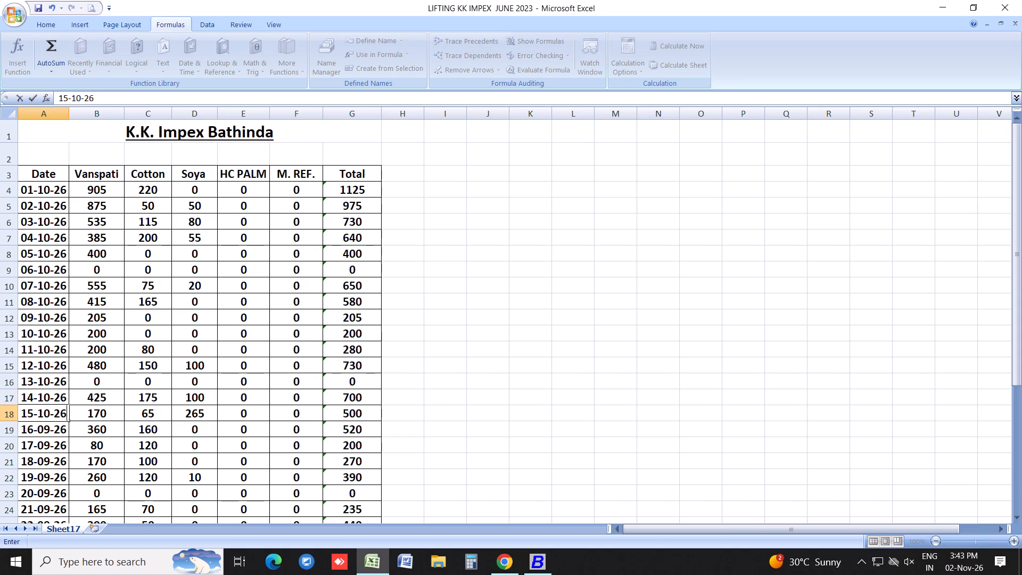
click(49, 433)
text(16-10-26)
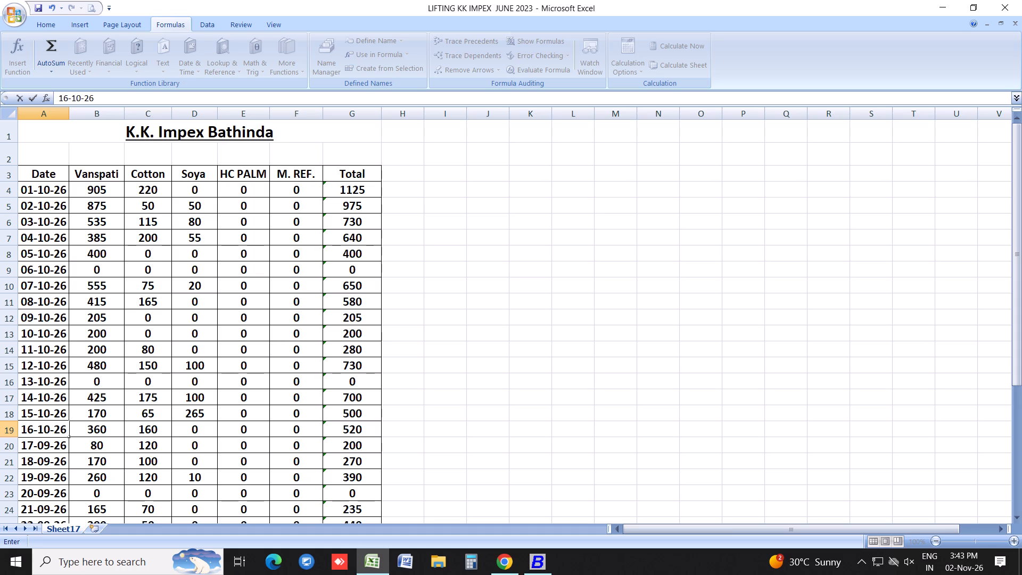
click(59, 449)
text(17-10-26)
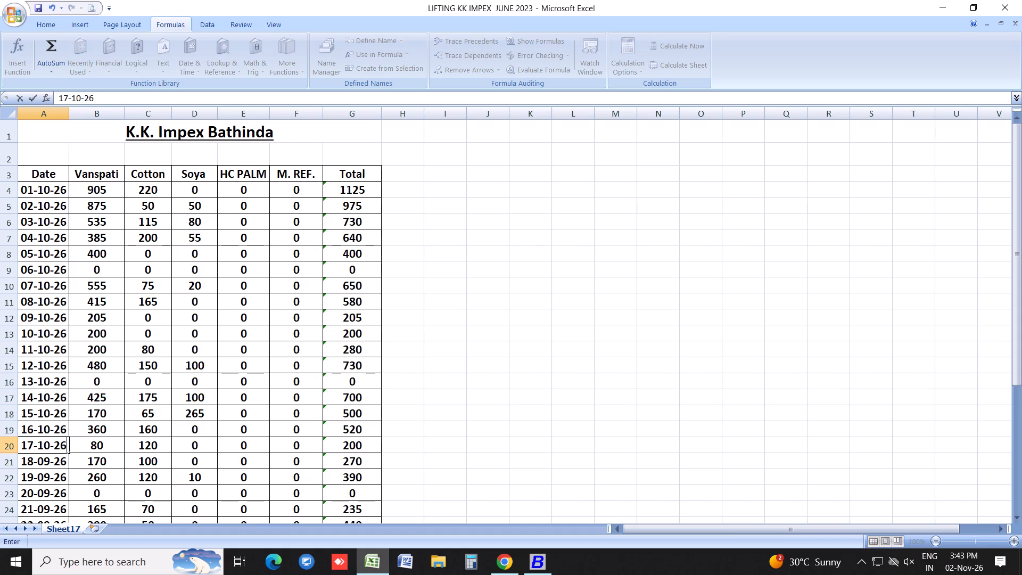
Change the dates in cells A21 and A22 of the Date column to 18-10-26 and 19-10-26.
click(53, 462)
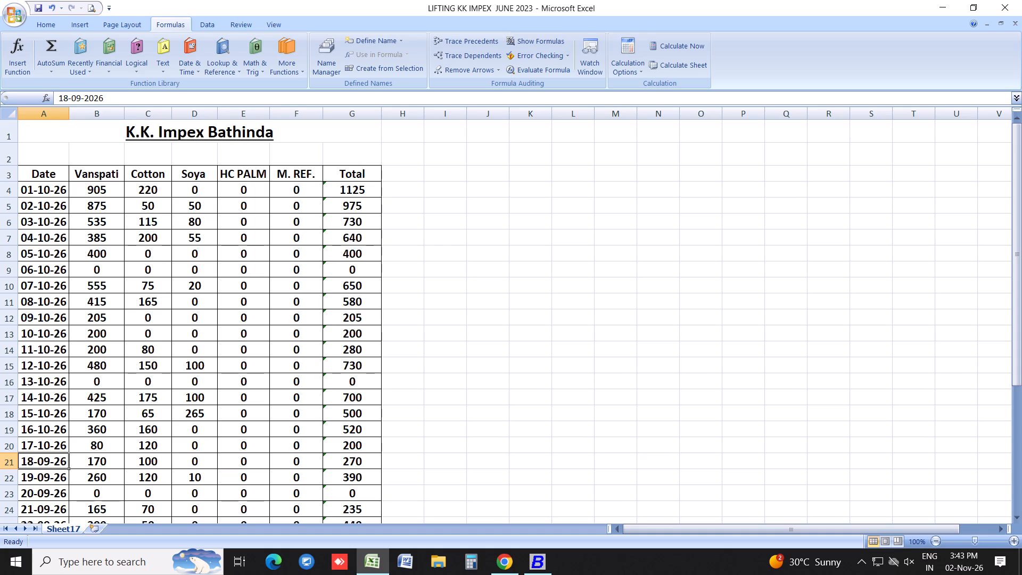
text(18-10-26)
click(53, 477)
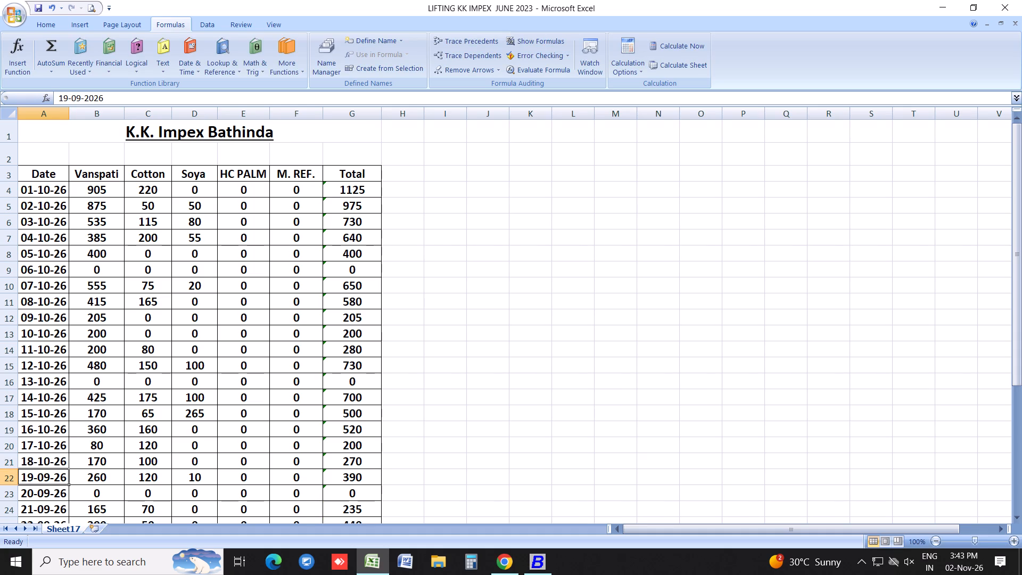
text(01)
key(equal)
key(BackSpace)
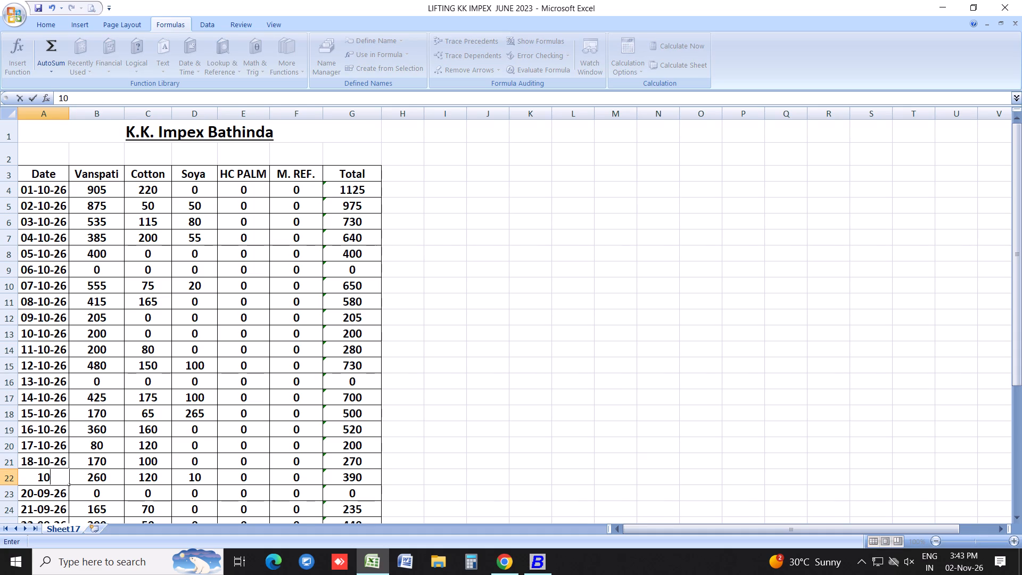
key(BackSpace)
text(9-10-26)
Change the dates in cells A23 to A25 of the Date column to 20-10-26, 21-10-26 and 22-10-26.
scroll(52, 481, down, 1)
click(55, 438)
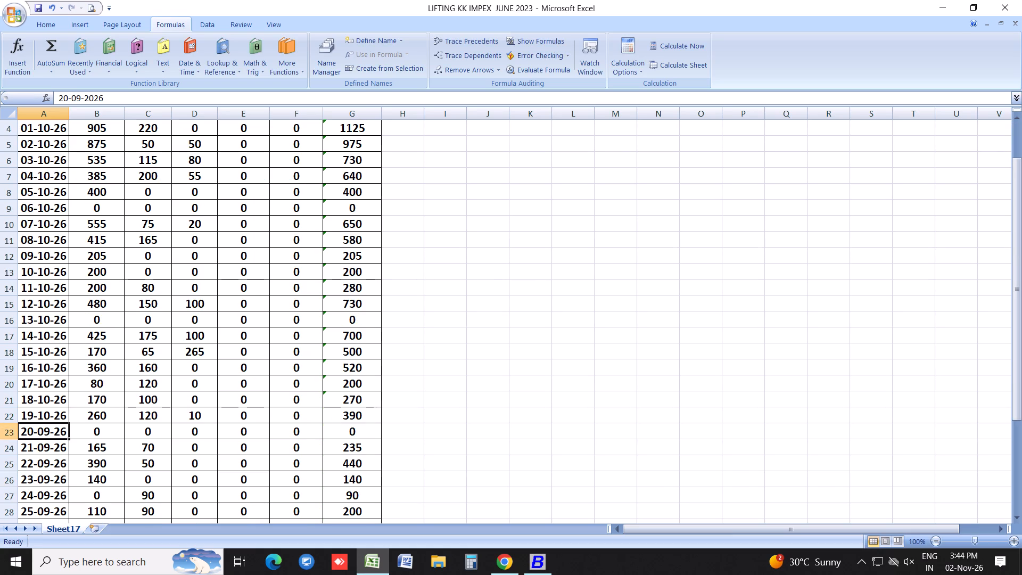
text(20-10-26)
click(58, 454)
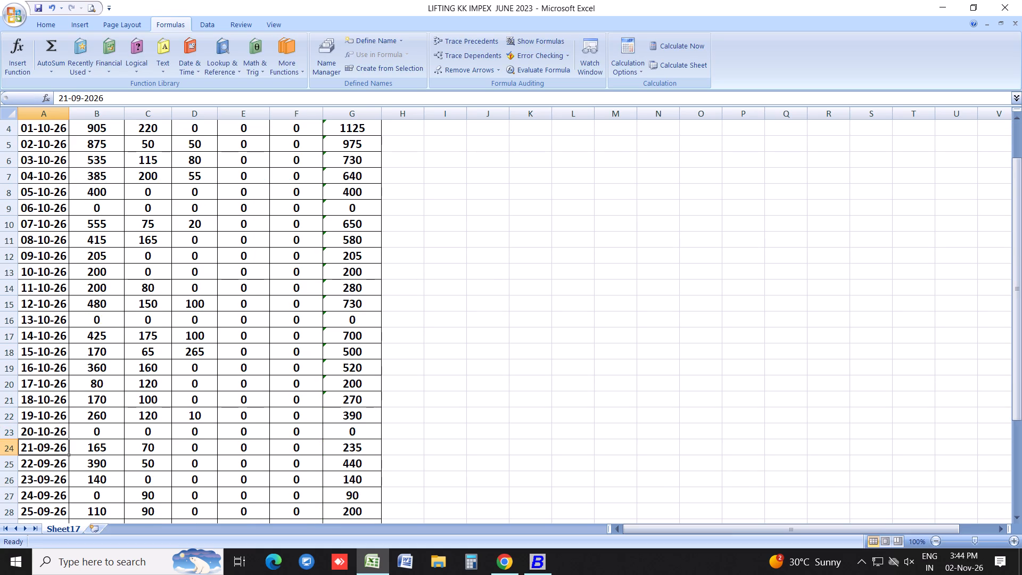
text(21-102)
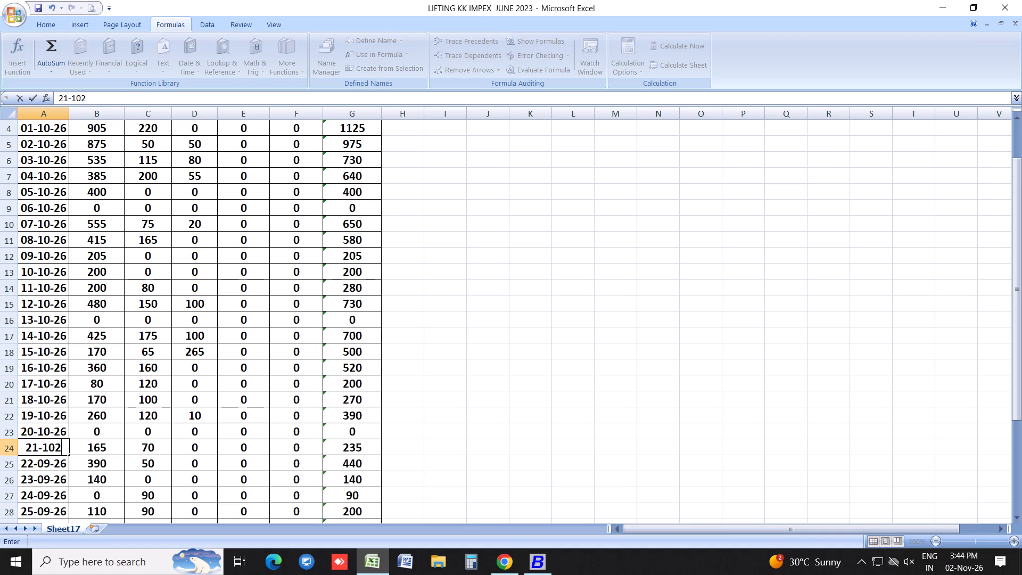
key(BackSpace)
text(-26)
click(46, 469)
text(22-10-26)
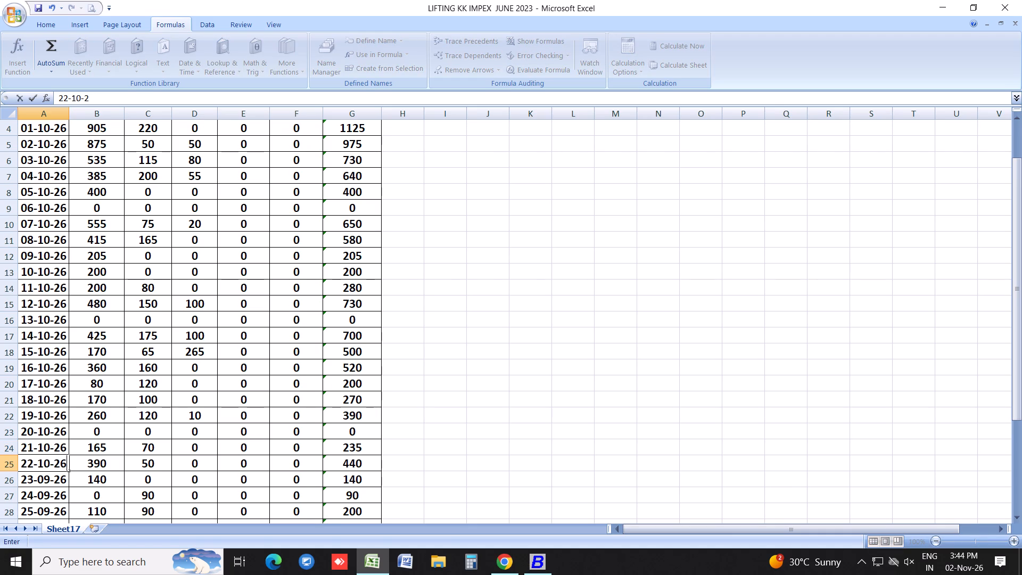
Change the dates in cells A26 to A28 of the Date column to 23-10-26, 24-10-26 and 25-10-26.
click(48, 479)
text(23+-100)
key(BackSpace)
key(BackSpace)
key(BackSpace)
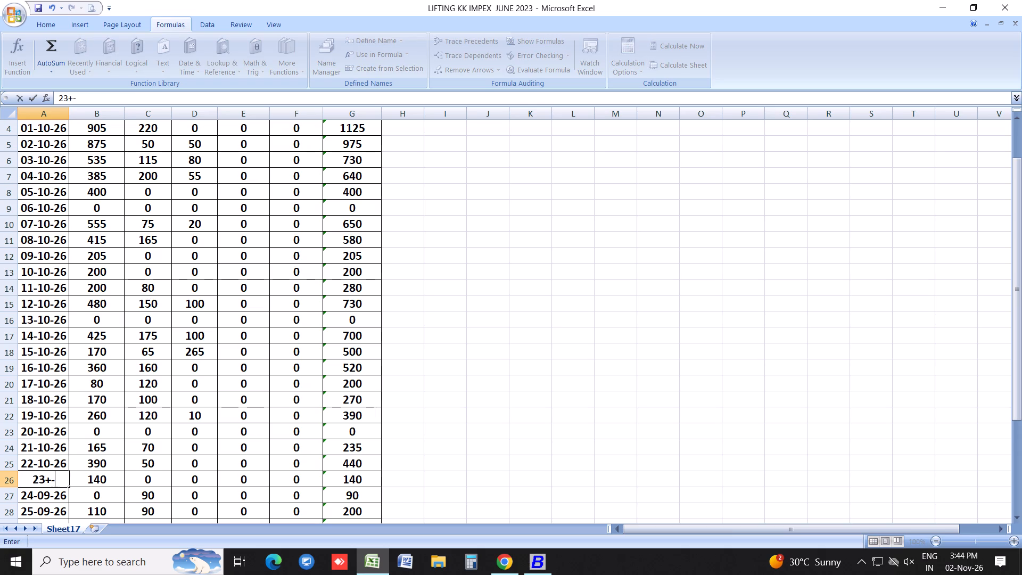
key(BackSpace)
key(BackSpace)
text(-10-26)
click(47, 497)
text(24-10-26)
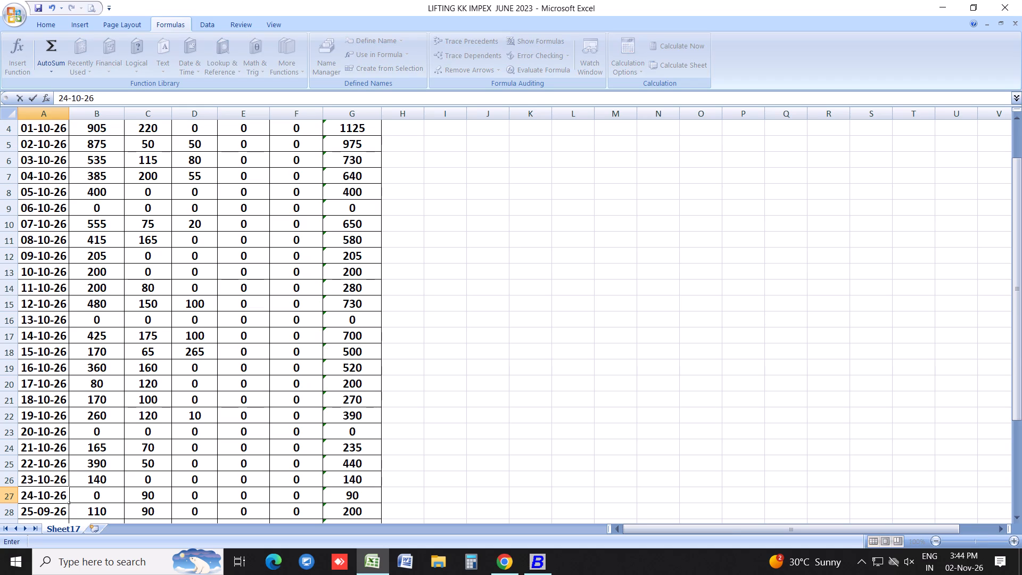
scroll(331, 394, down, 2)
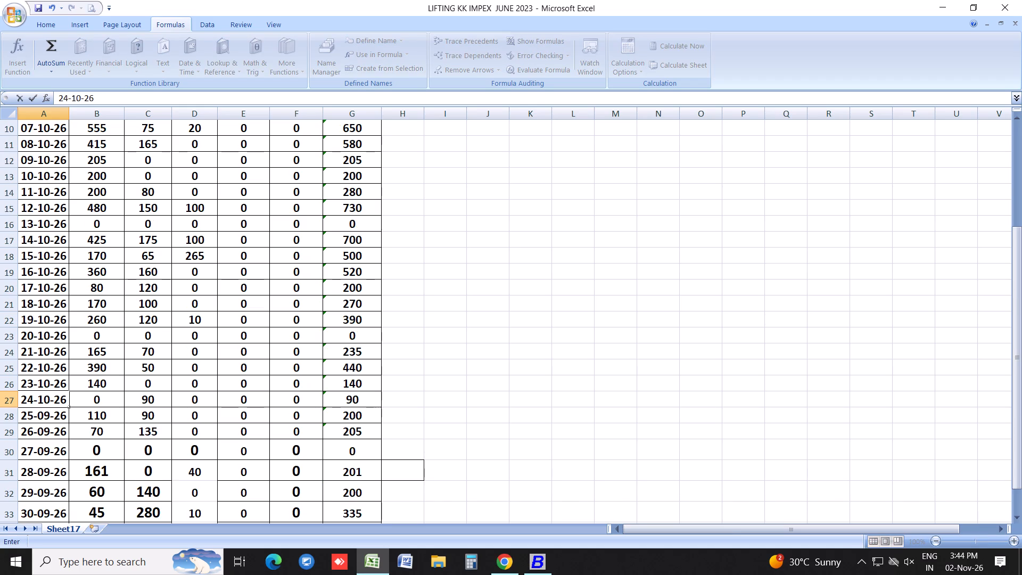
click(44, 419)
text(25-10-26)
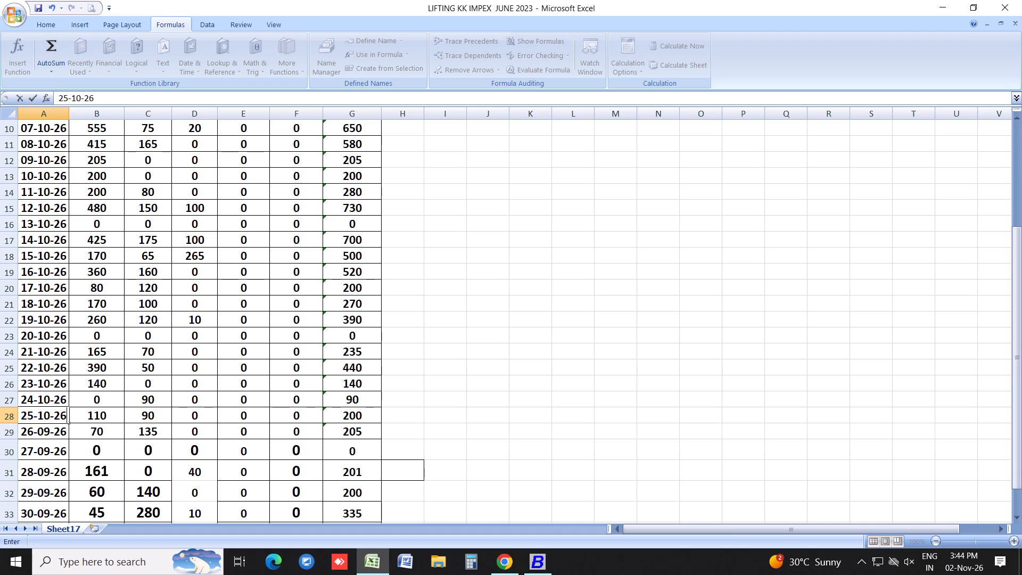
Change the date in cell A29 of the Date column to 26-10-26.
click(52, 437)
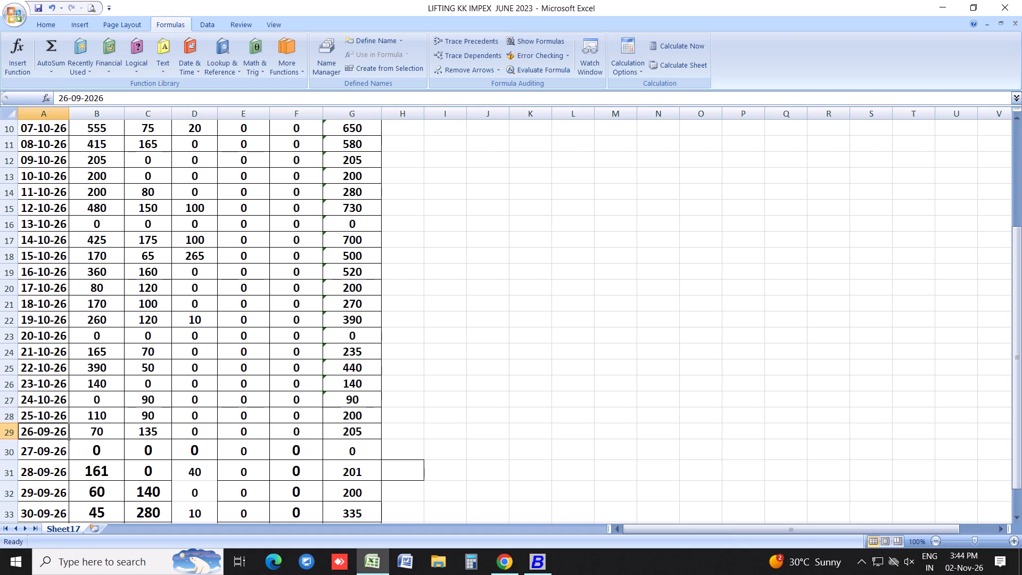
text(216)
key(BackSpace)
key(BackSpace)
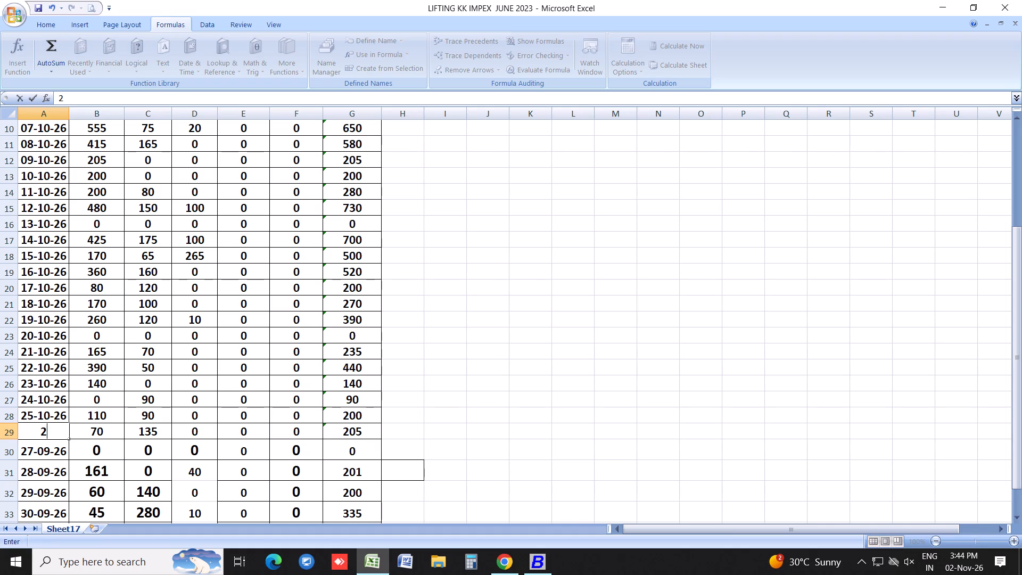
text(6-+10)
key(BackSpace)
key(BackSpace)
key(BackSpace)
key(BackSpace)
text(-10-26)
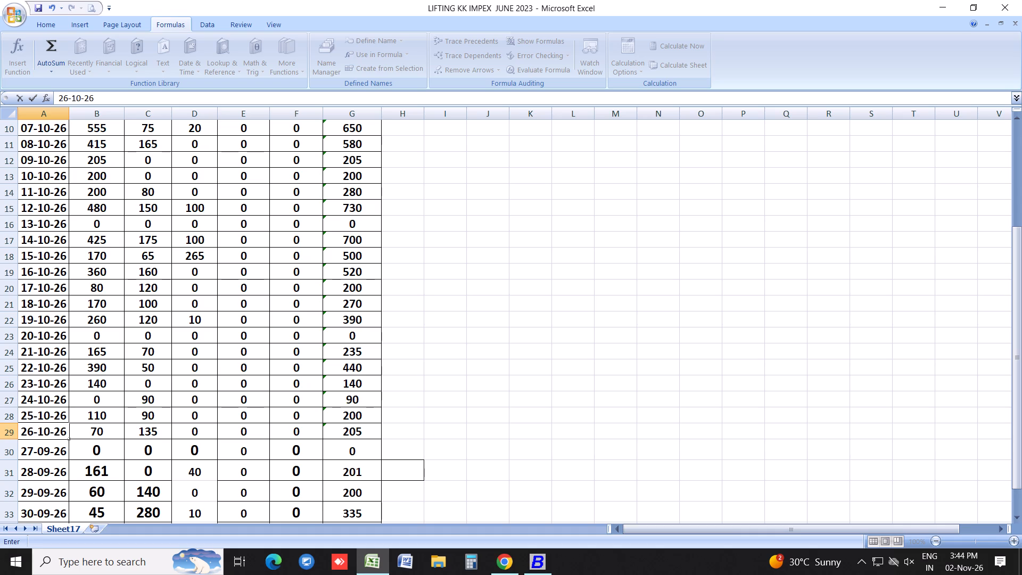
Change the dates in cells A30 to A32 of the Date column to 27-10-26, 28-10-26 and 29-10-26.
click(60, 453)
text(27-10-26)
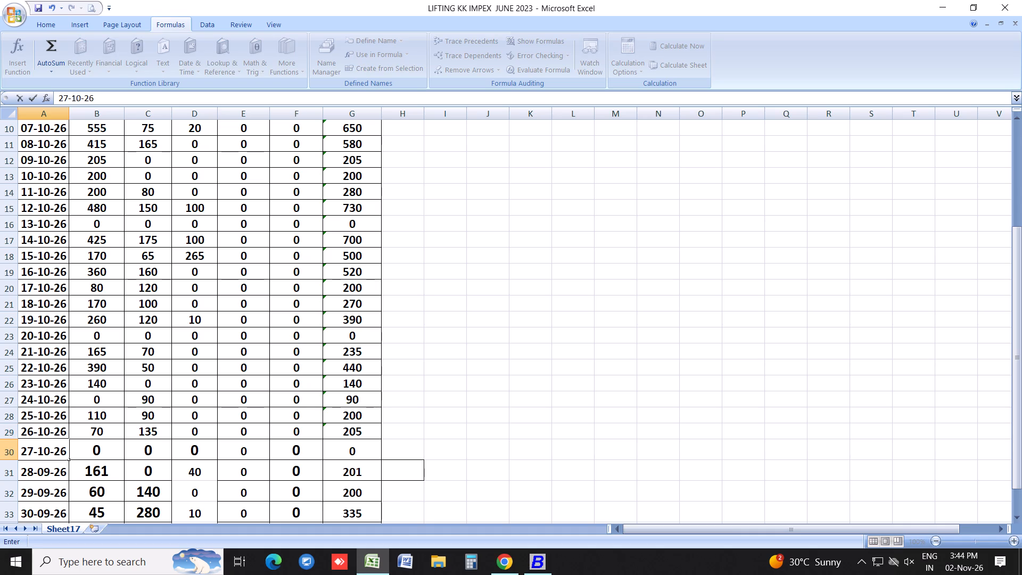
click(57, 477)
text(28-10-26)
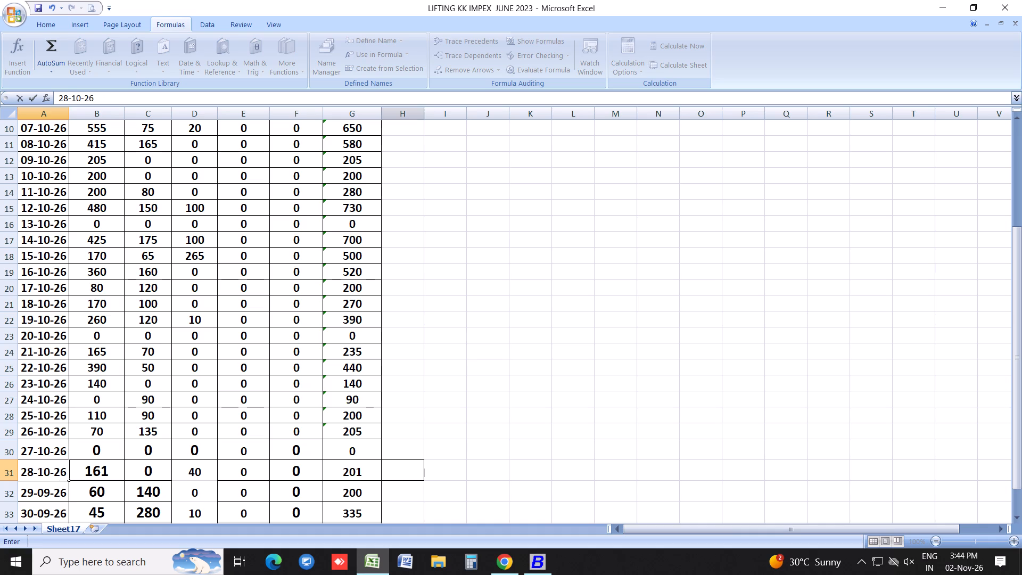
click(47, 490)
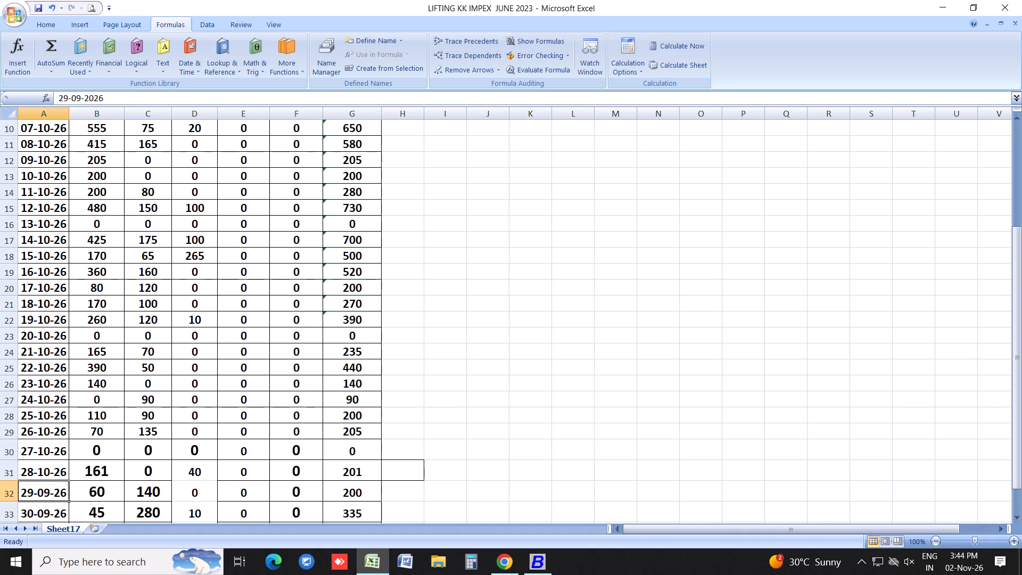
text(29-10-26)
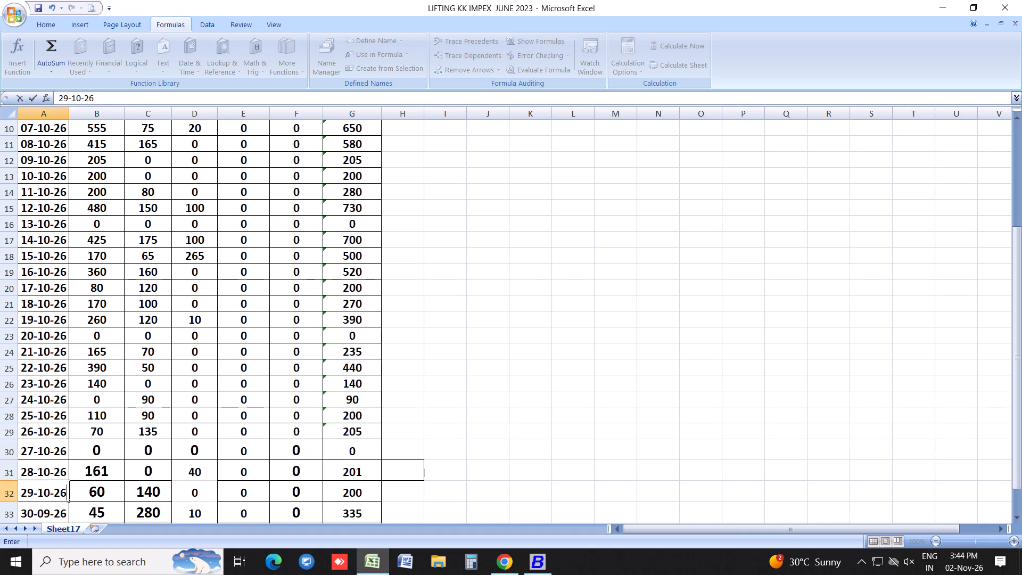
Change the dates in cells A33 and A34 of the Date column to 30-10-26 and 31-10-26.
click(34, 513)
text(30-102)
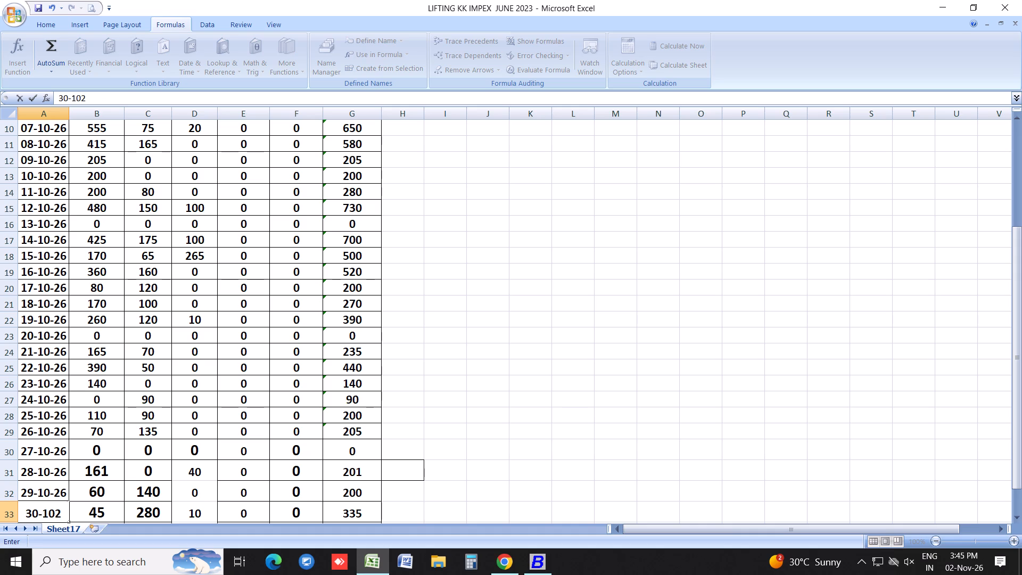
key(BackSpace)
text(-26)
scroll(47, 481, down, 2)
click(56, 446)
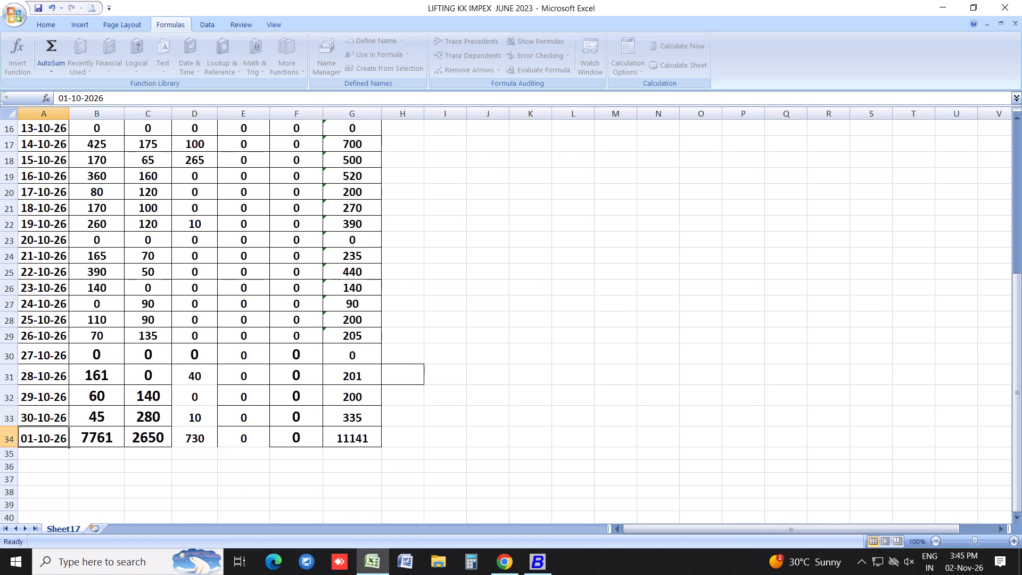
text(31-10)
text(-26)
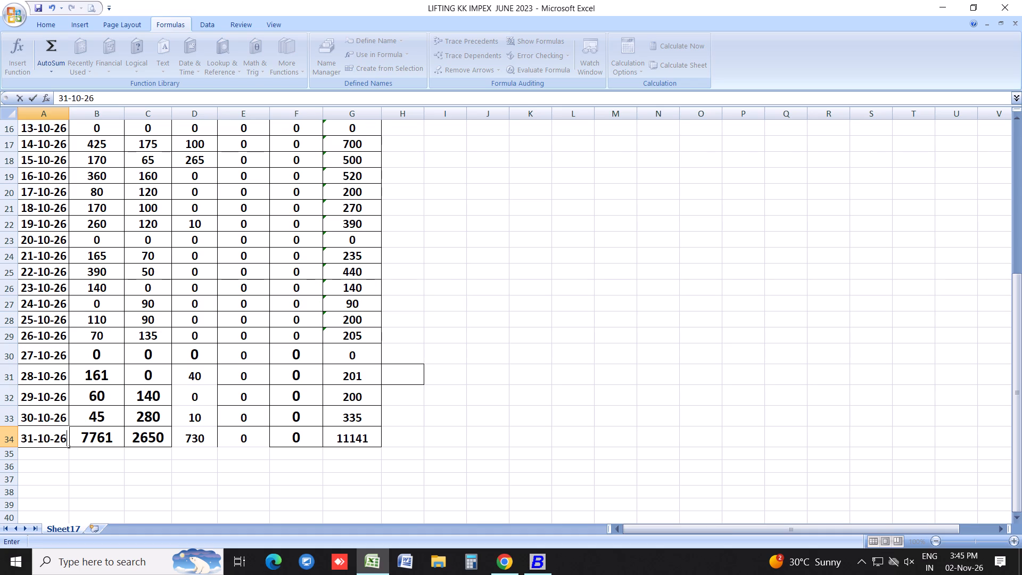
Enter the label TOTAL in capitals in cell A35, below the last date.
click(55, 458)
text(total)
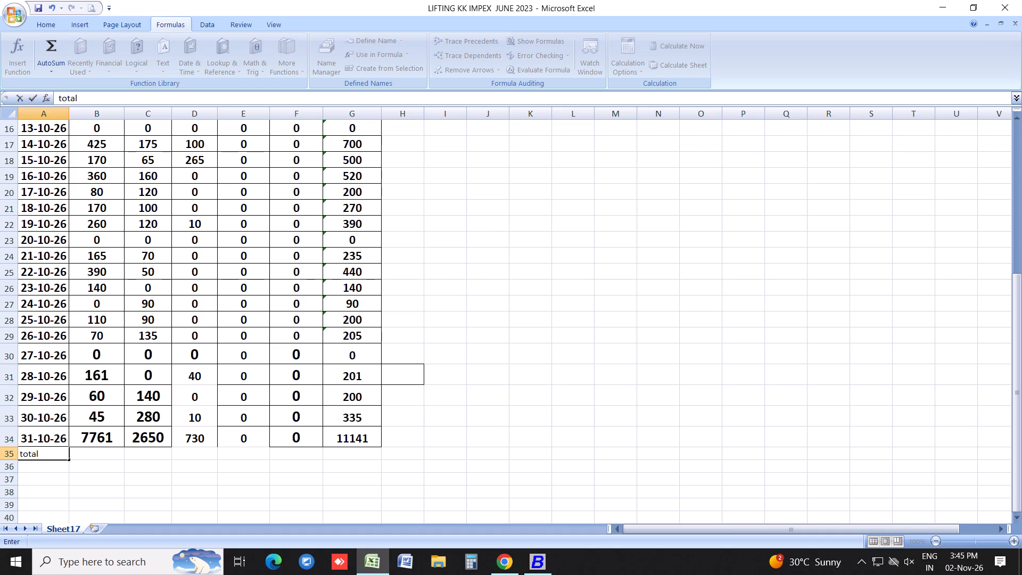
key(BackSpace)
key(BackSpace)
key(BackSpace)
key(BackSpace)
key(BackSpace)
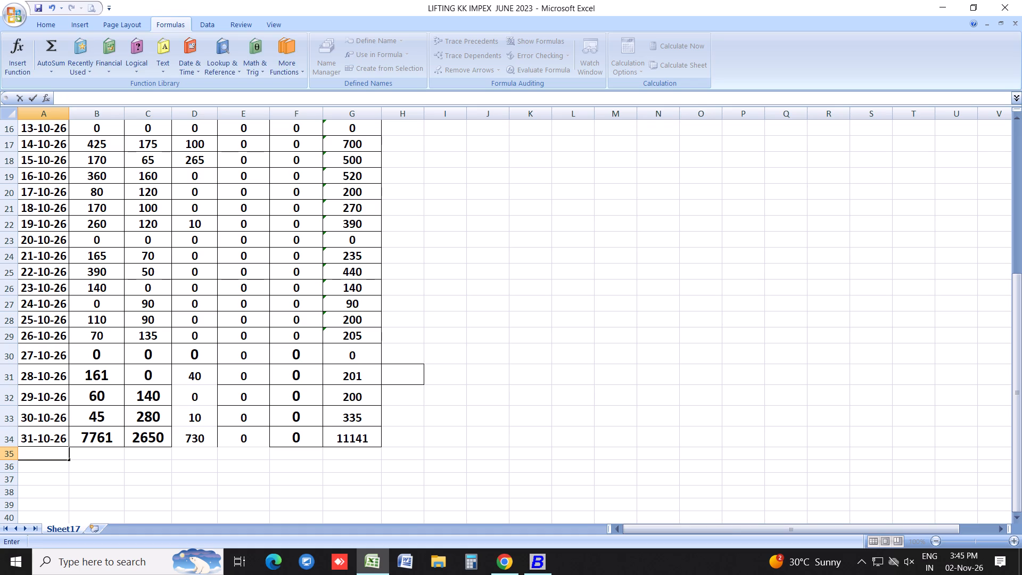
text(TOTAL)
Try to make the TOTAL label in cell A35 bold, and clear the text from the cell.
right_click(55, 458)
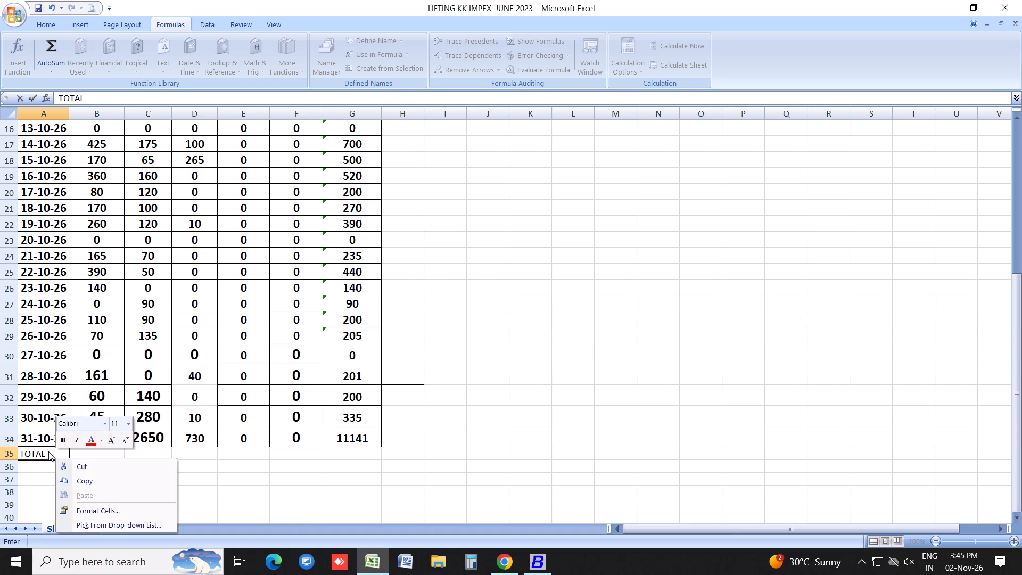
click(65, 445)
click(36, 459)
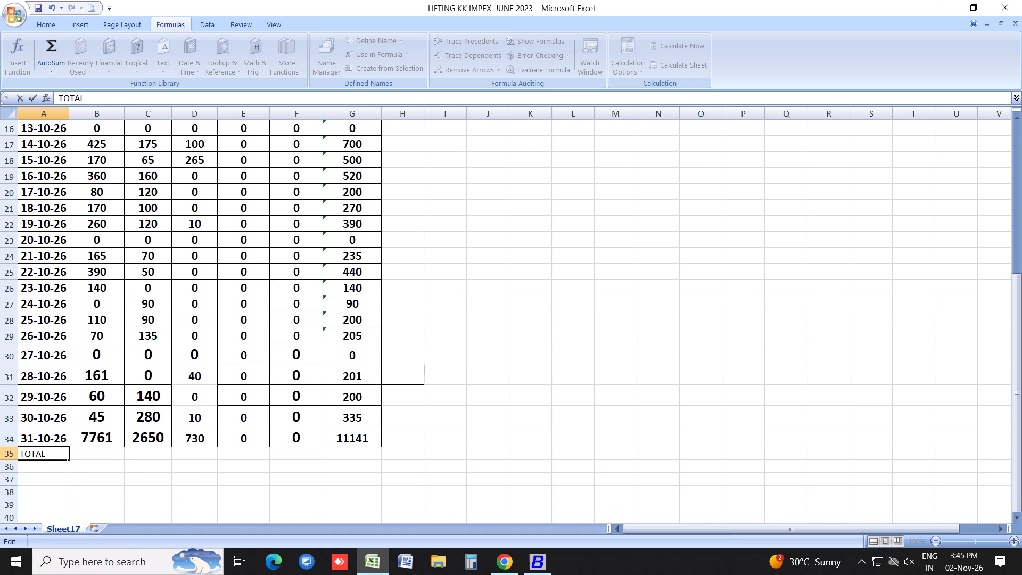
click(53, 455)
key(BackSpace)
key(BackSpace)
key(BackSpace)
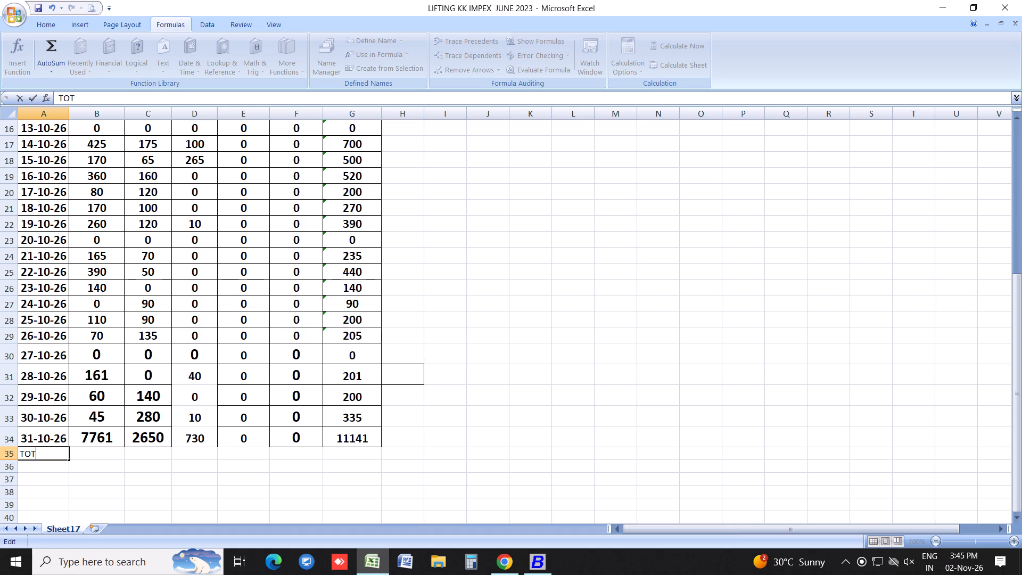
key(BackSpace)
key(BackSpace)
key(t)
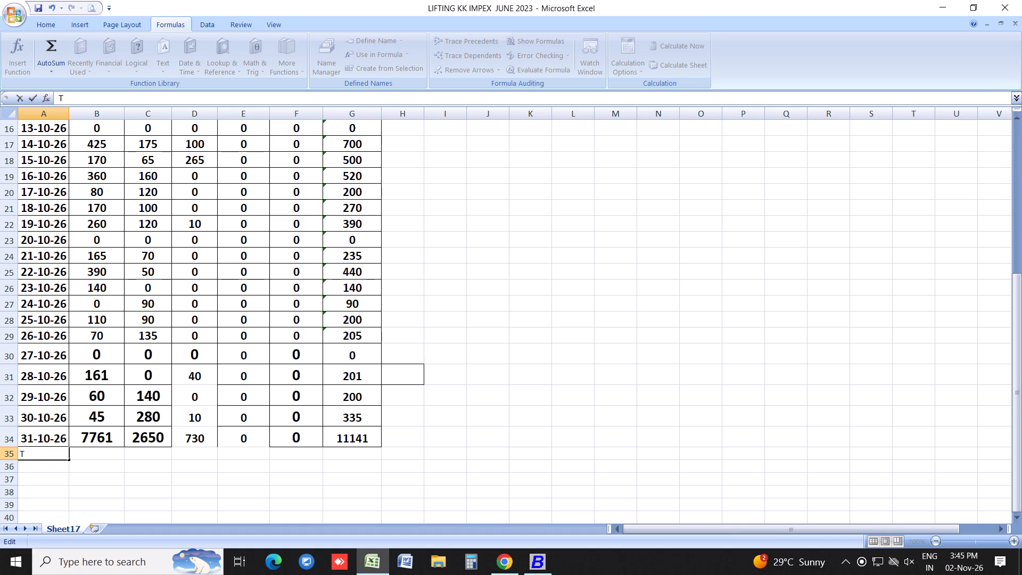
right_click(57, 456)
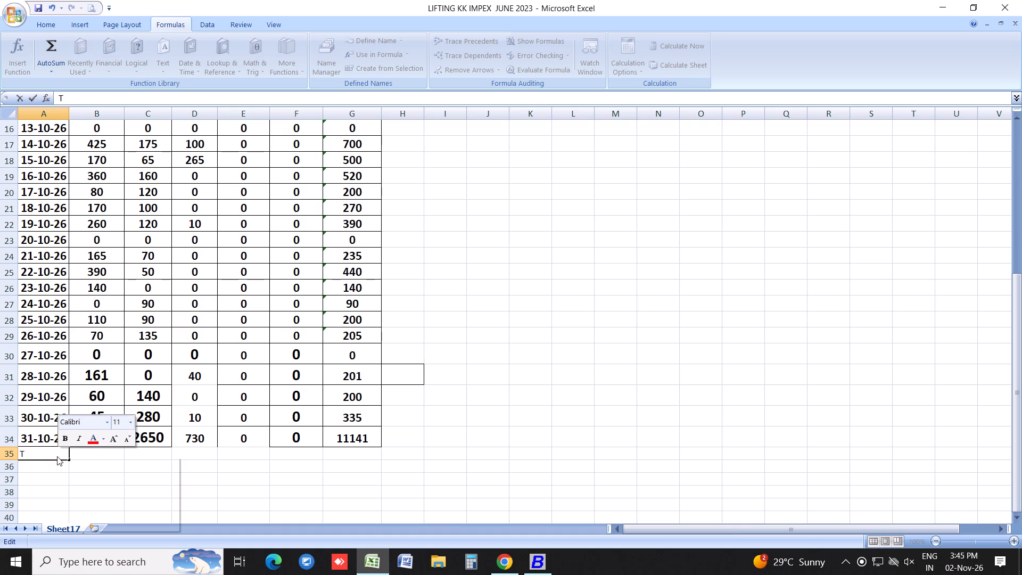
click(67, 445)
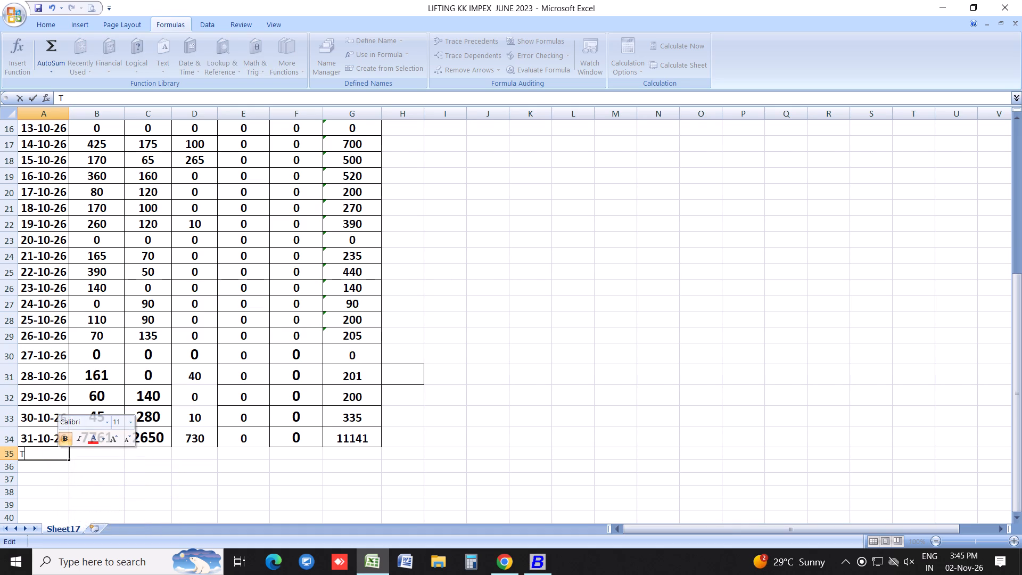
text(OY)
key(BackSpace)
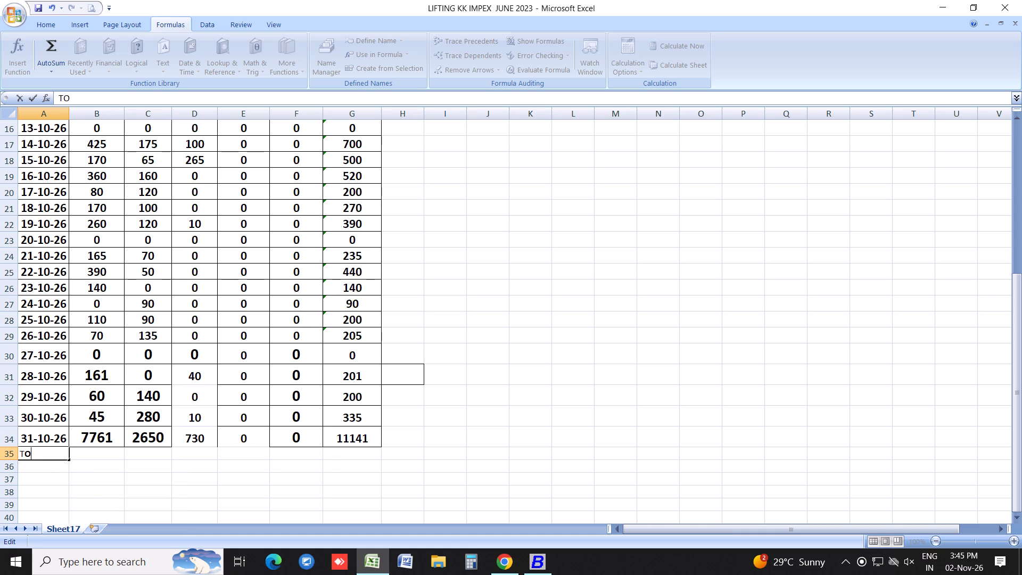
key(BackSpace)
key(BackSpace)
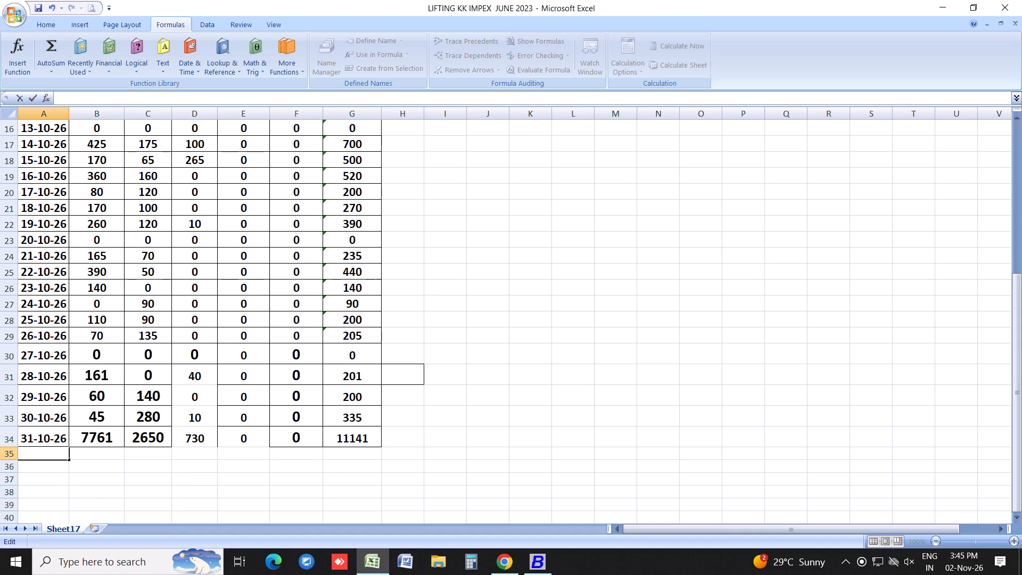
Enter the label TOTAL in bold in cell A35, below the last date.
right_click(48, 458)
click(61, 440)
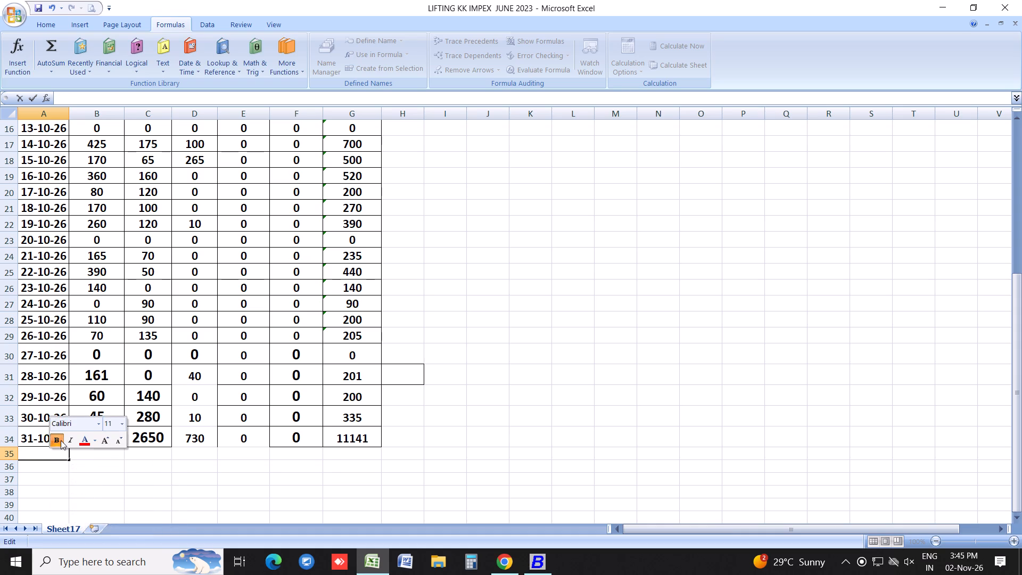
text(TOTAL)
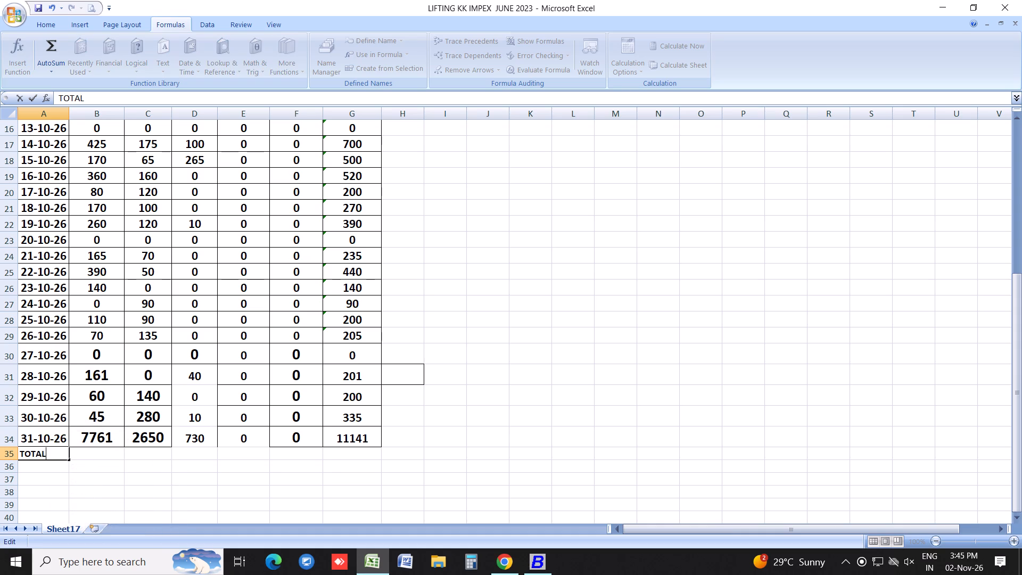
click(100, 460)
click(110, 457)
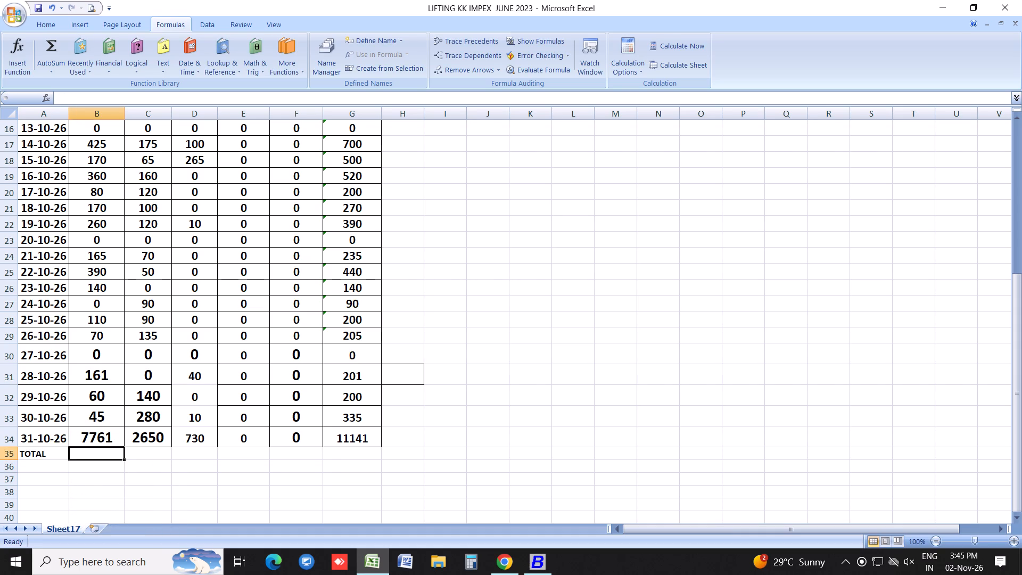
Set the Vanspati values for 01-10-26 to 04-10-26 (cells B4 to B7) to 65, 160, 70 and 0.
scroll(275, 397, up, 2)
scroll(276, 394, down, 1)
scroll(277, 393, up, 3)
scroll(285, 397, down, 1)
scroll(284, 397, up, 1)
scroll(163, 350, up, 3)
click(100, 194)
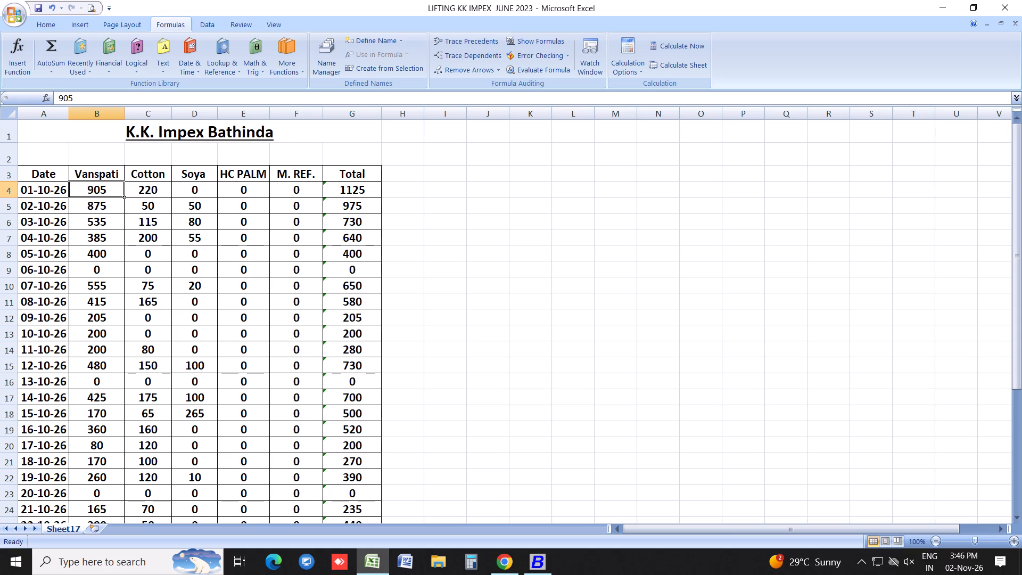
text(65)
key(Down)
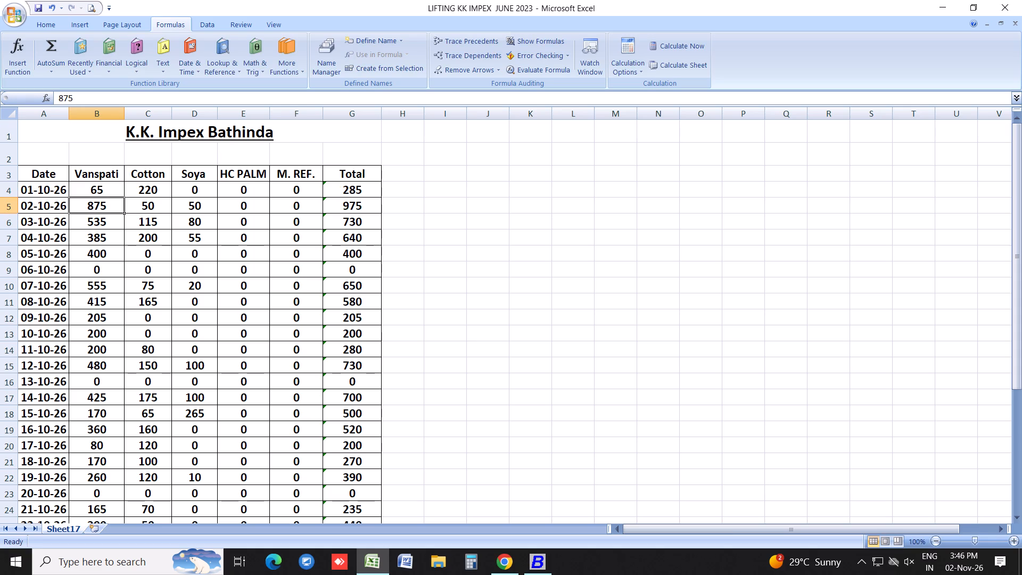
text(160)
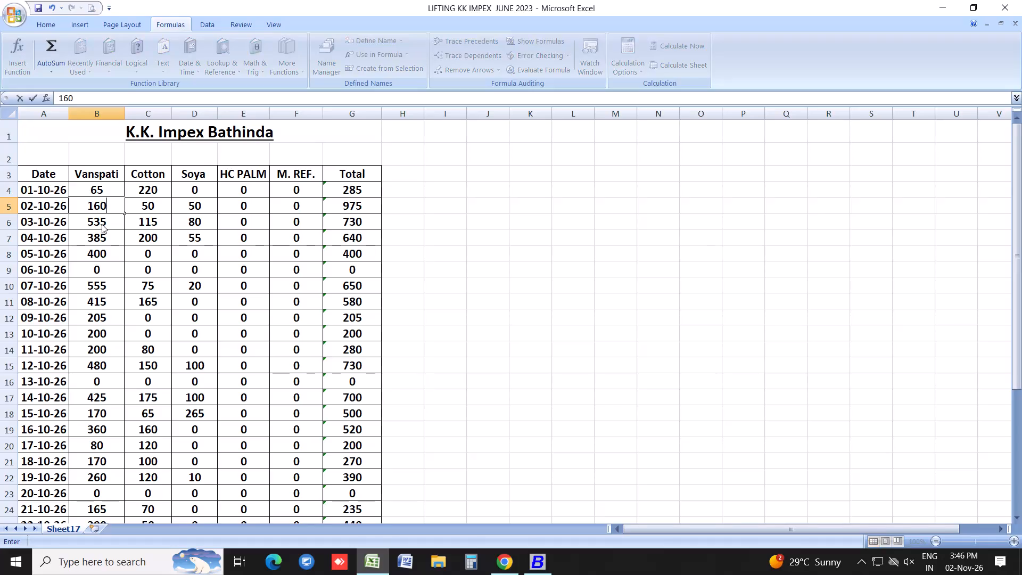
key(Down)
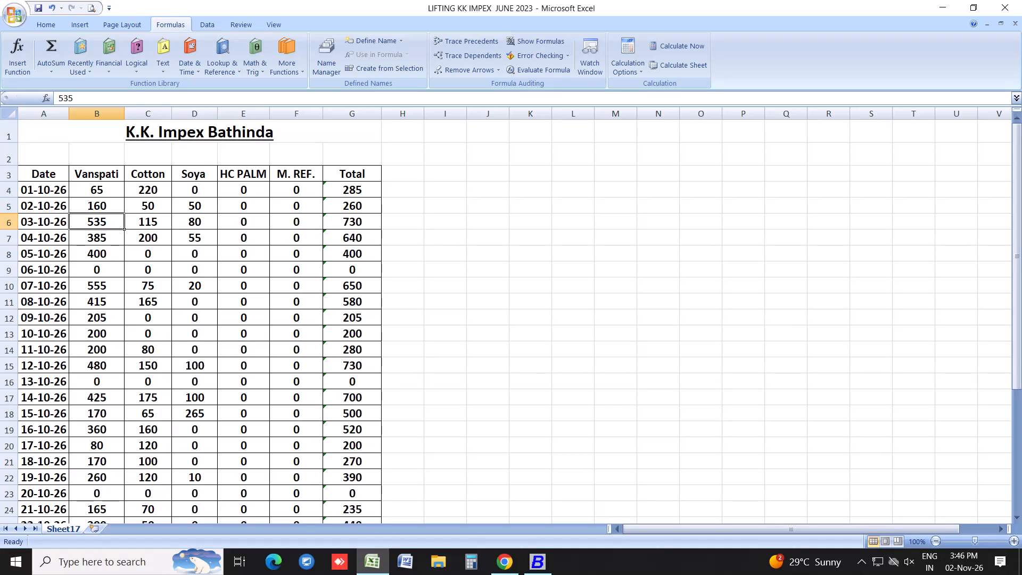
text(70)
key(Down)
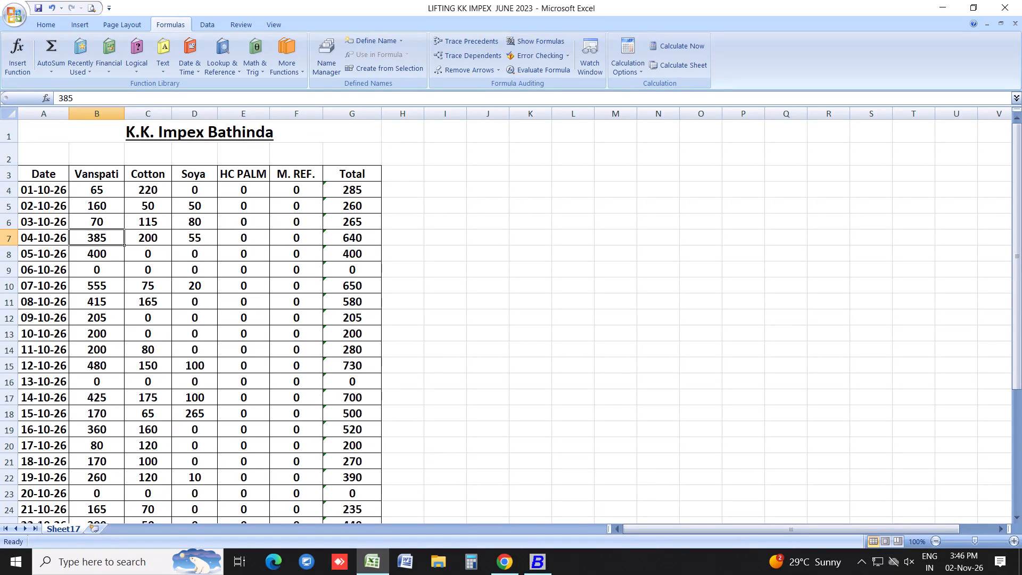
key(0)
key(Down)
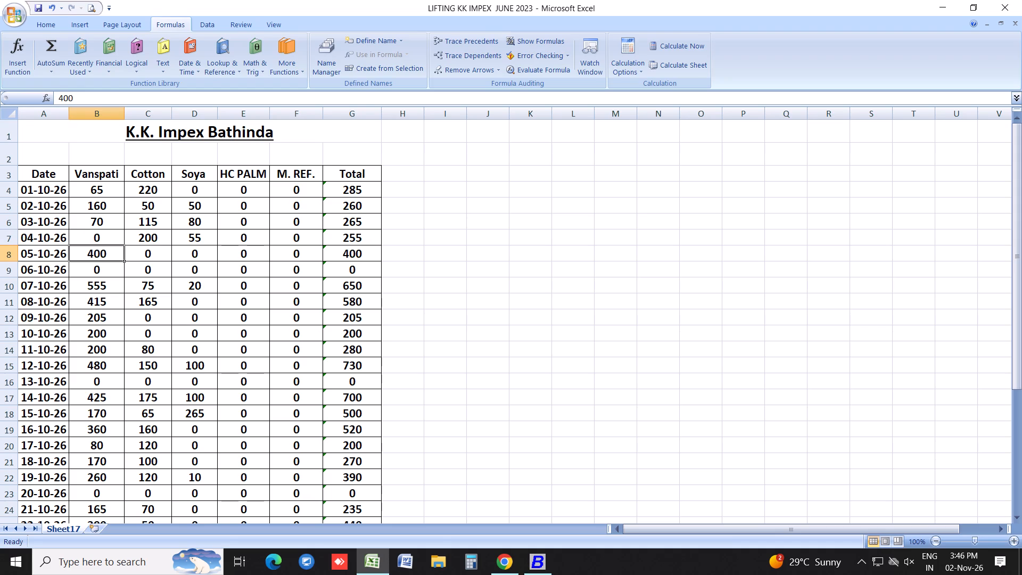
Set the Vanspati values for 05-10-26 to 08-10-26 (cells B8 to B11) to 555, 380, 525 and 395.
text(555)
key(Down)
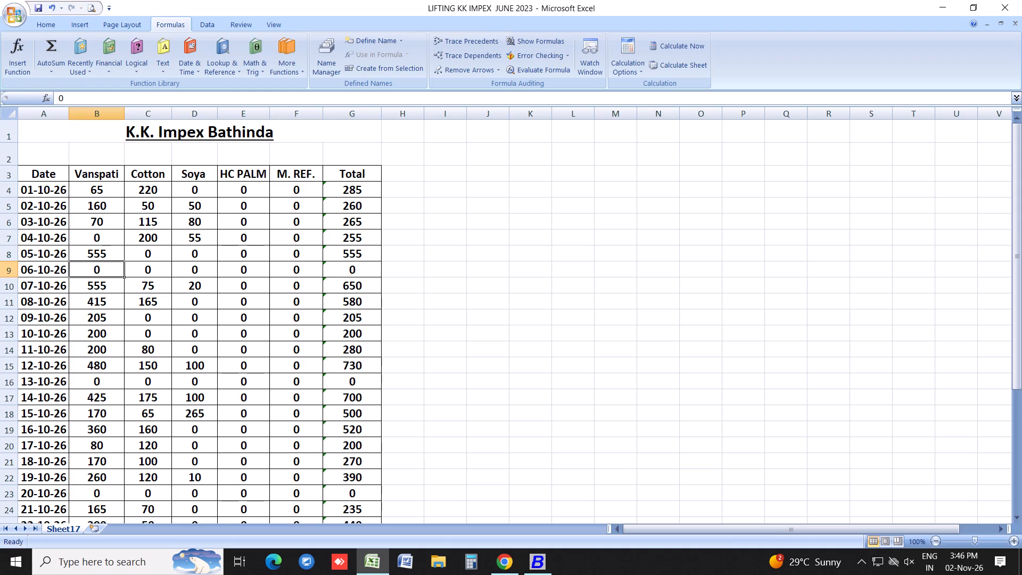
text(380)
key(Down)
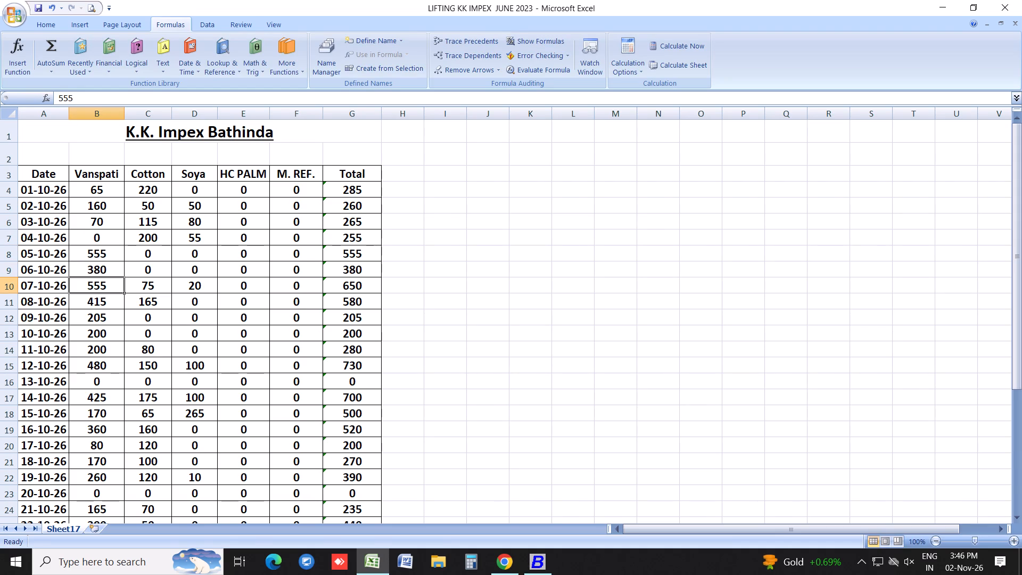
text(525)
key(Down)
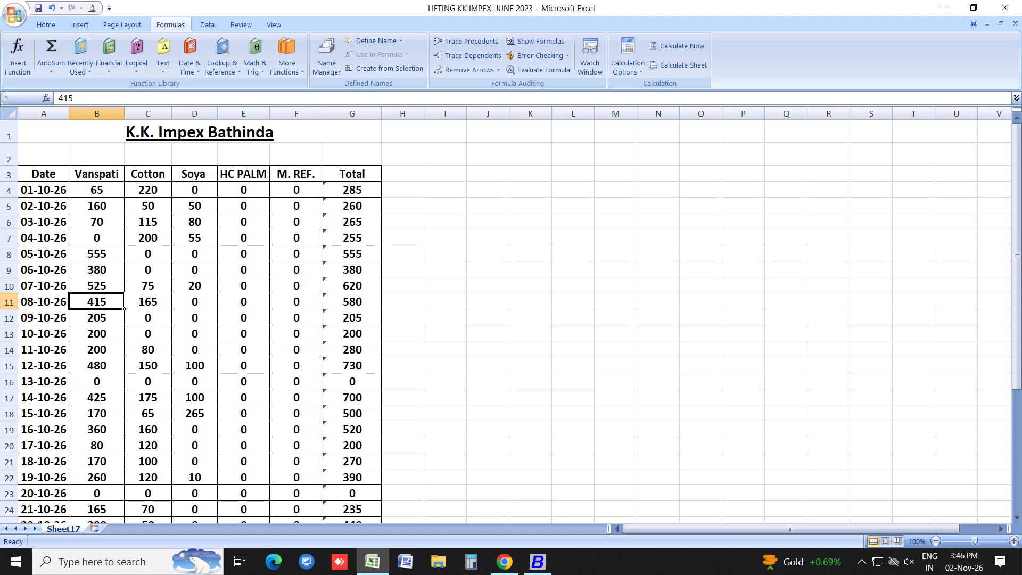
text(395)
key(Down)
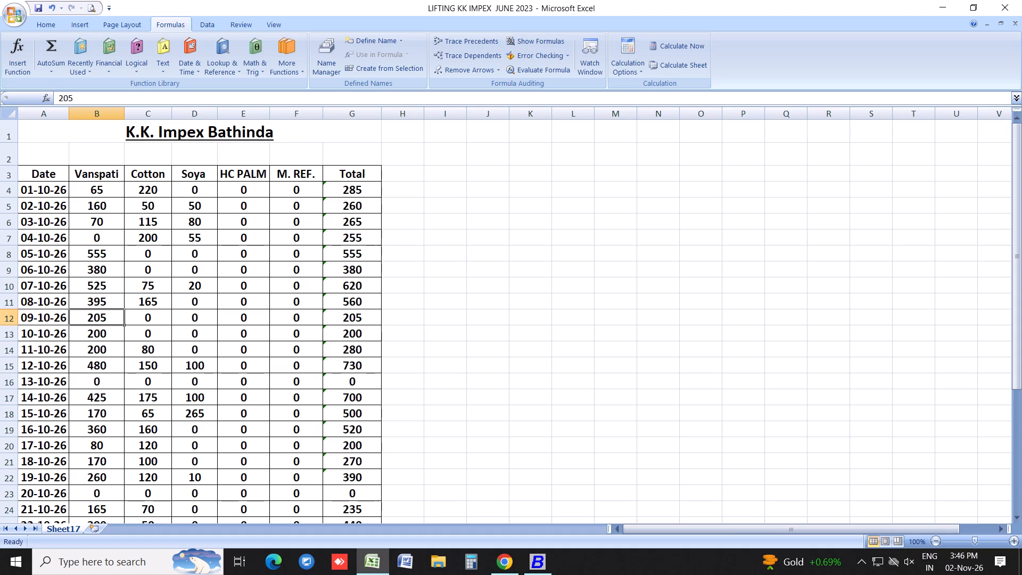
Set the Vanspati values for 09-10-26 to 12-10-26 (cells B12 to B15) to 360, 190, 0 and 505.
text(360)
key(Down)
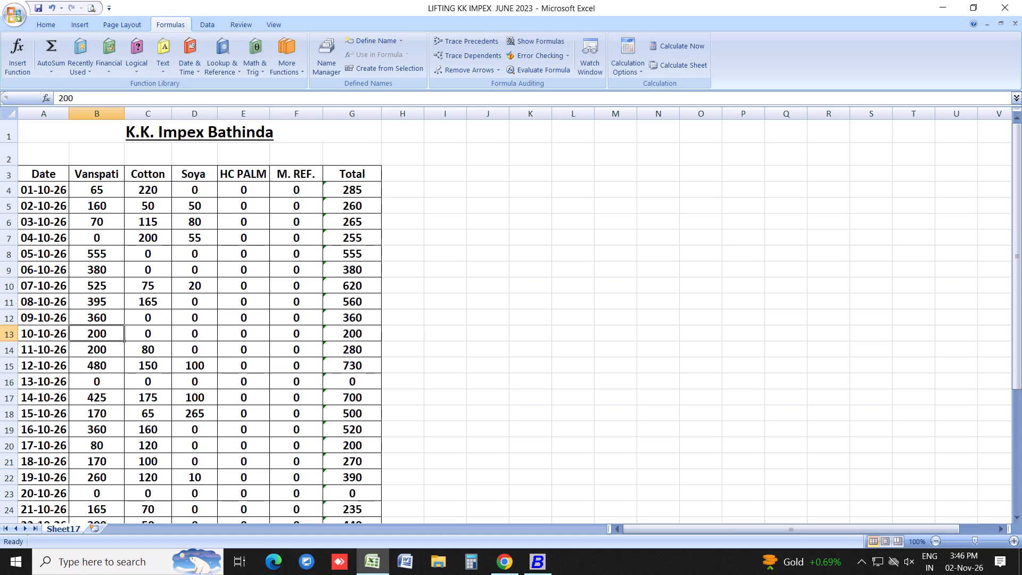
text(190)
key(Down)
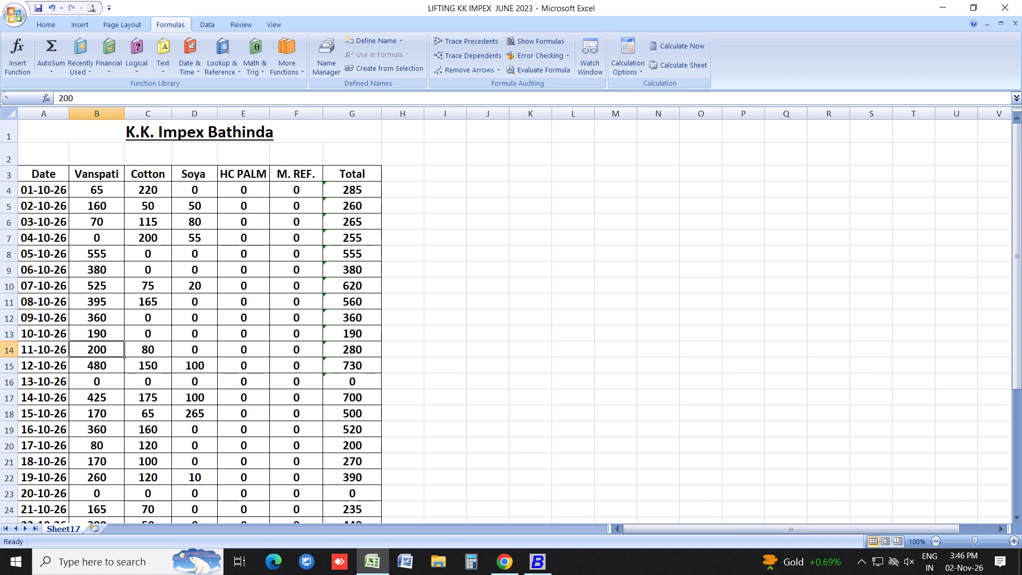
key(0)
key(Down)
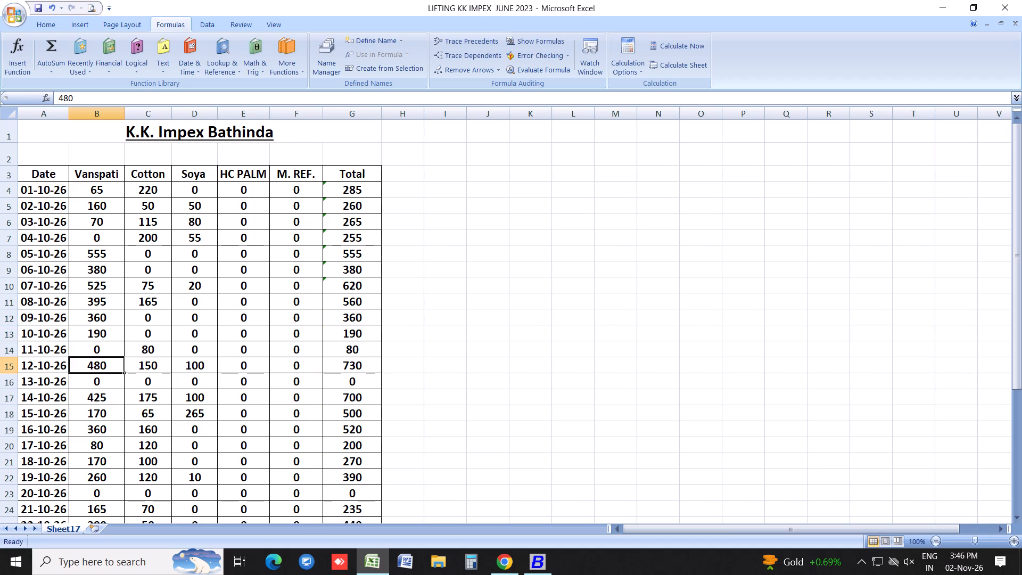
text(505)
key(Down)
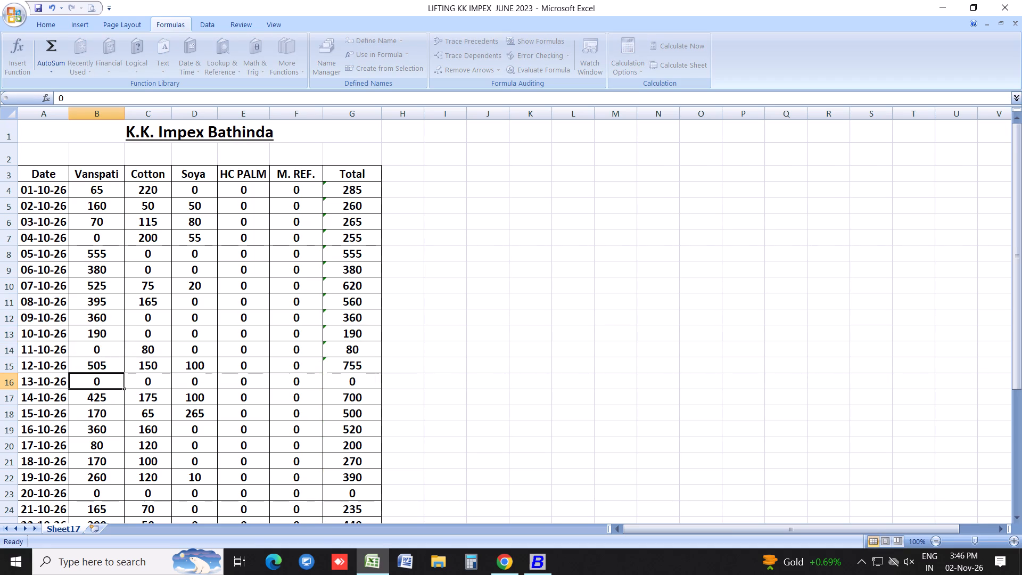
Set the Vanspati values for 13-10-26 to 16-10-26 (cells B16 to B19) to 235, 880, 191 and 215.
text(235)
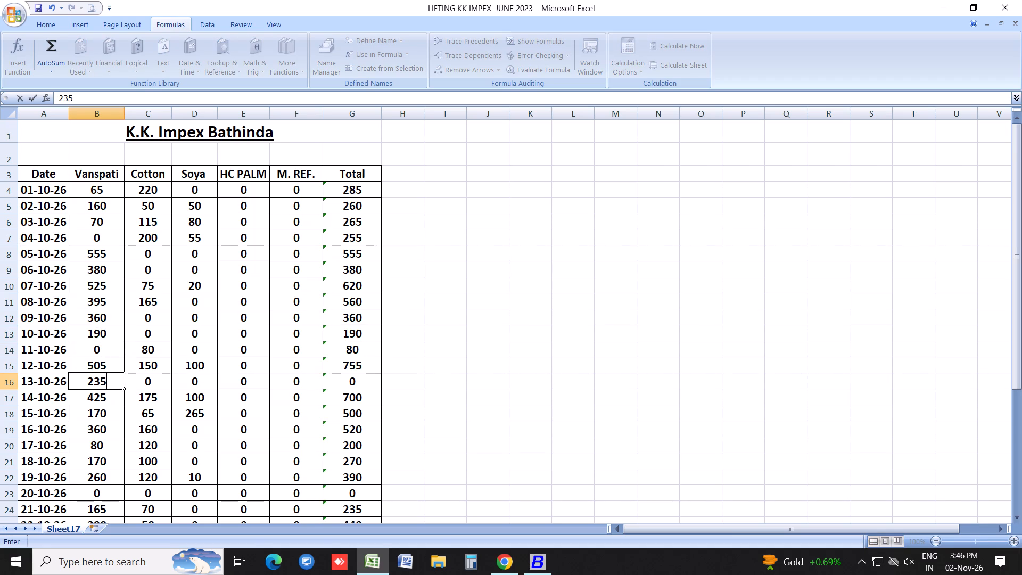
key(Down)
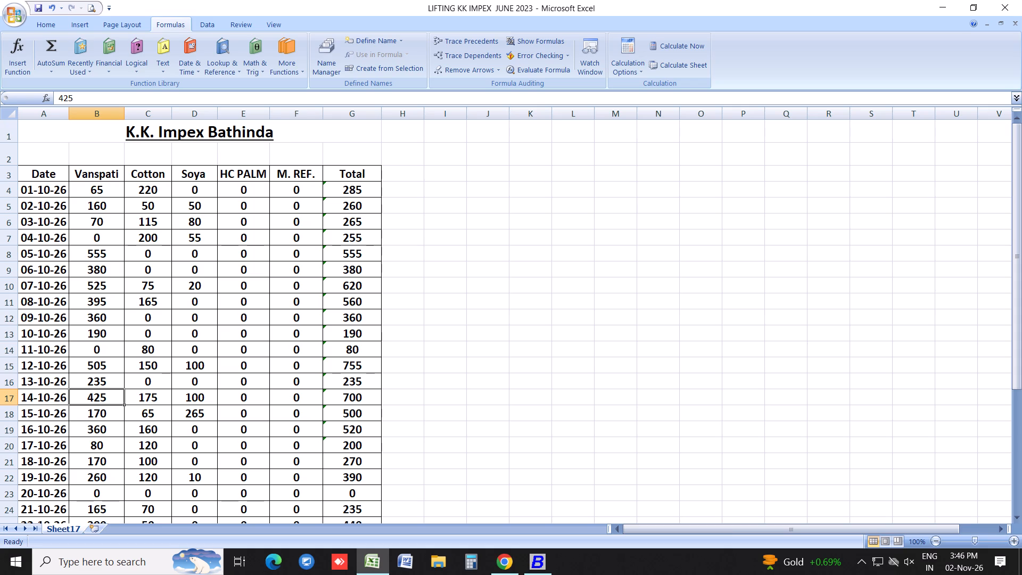
text(880)
key(Down)
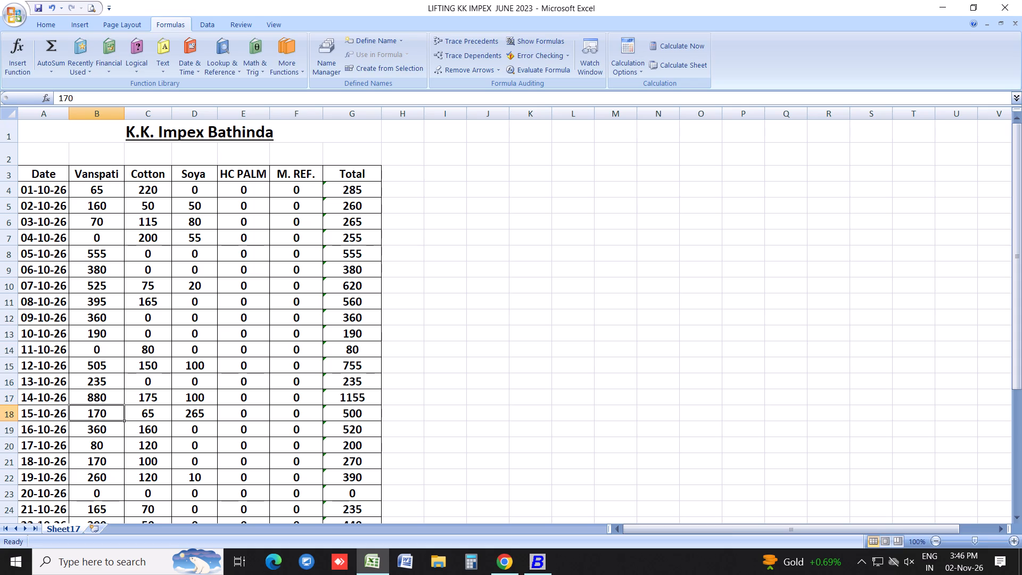
text(191)
key(Down)
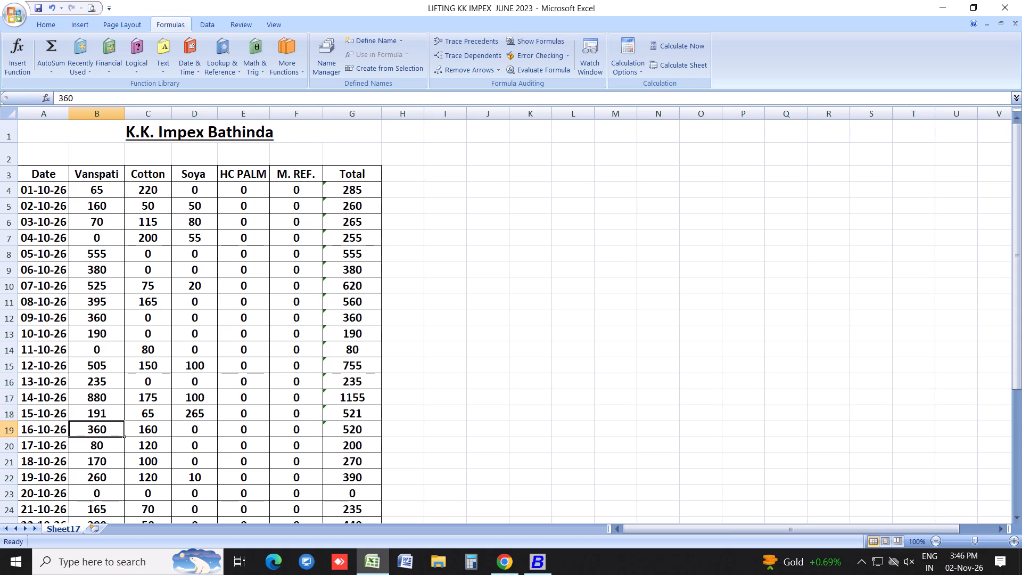
text(215)
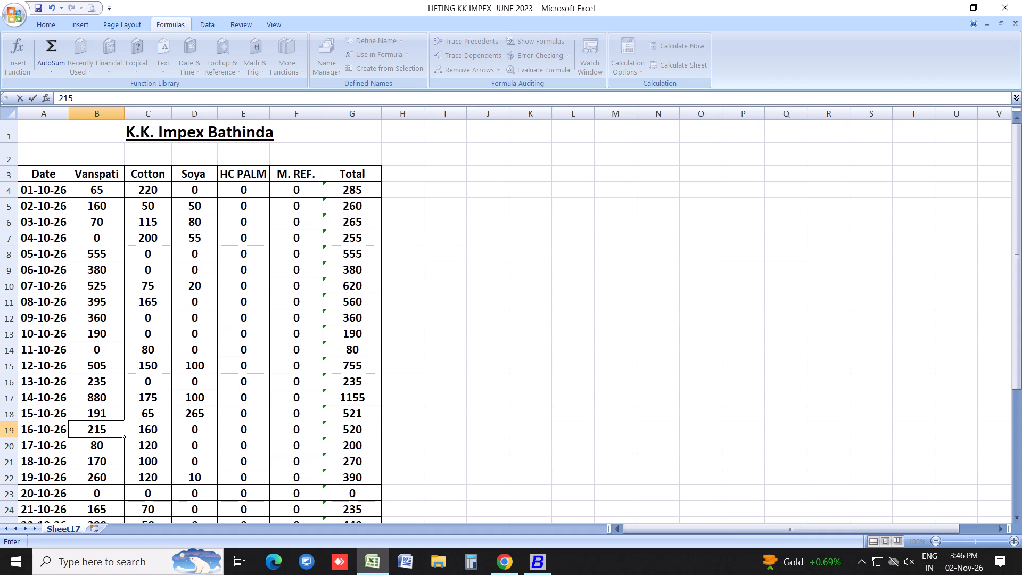
key(Down)
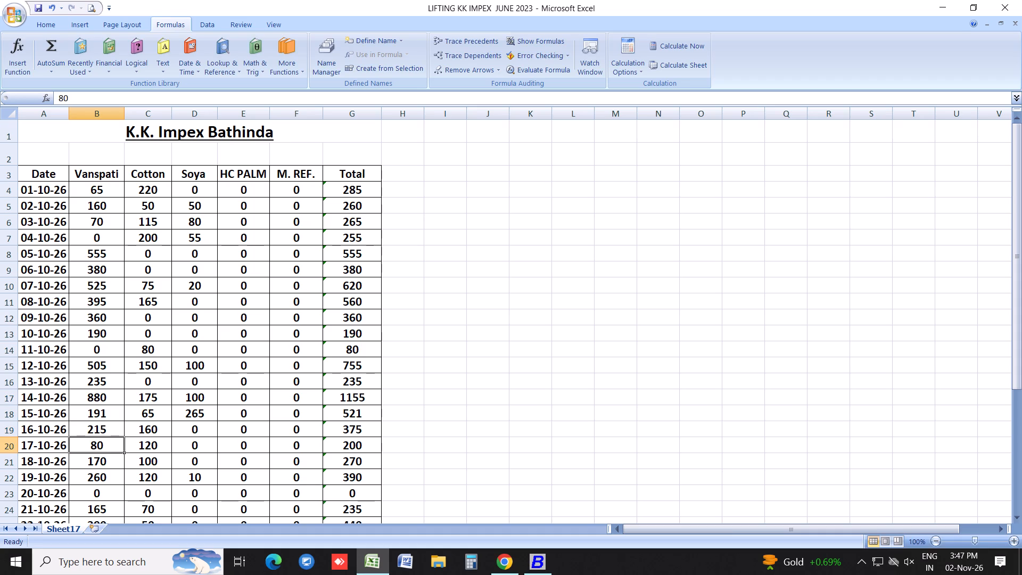
Set the Vanspati values for 17-10-26 to 19-10-26 (cells B20 to B22) to 180, 0 and 1110.
text(180)
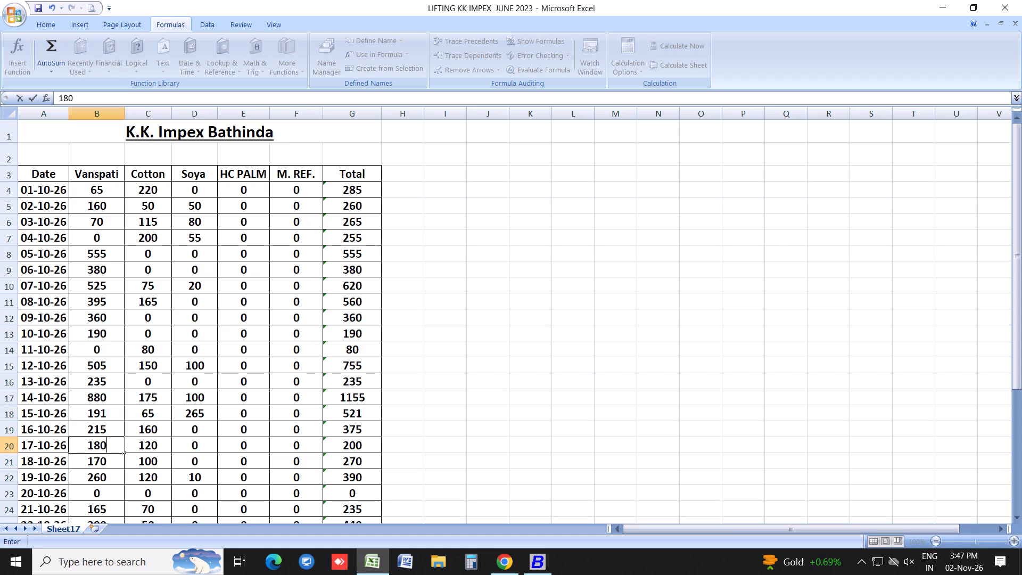
key(Down)
key(0)
key(Down)
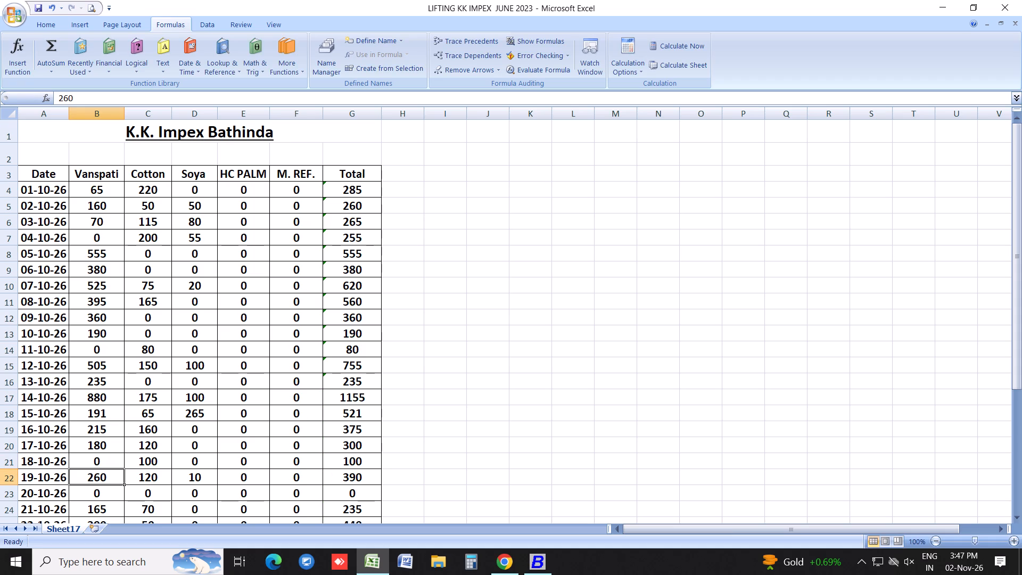
text(1110)
key(Down)
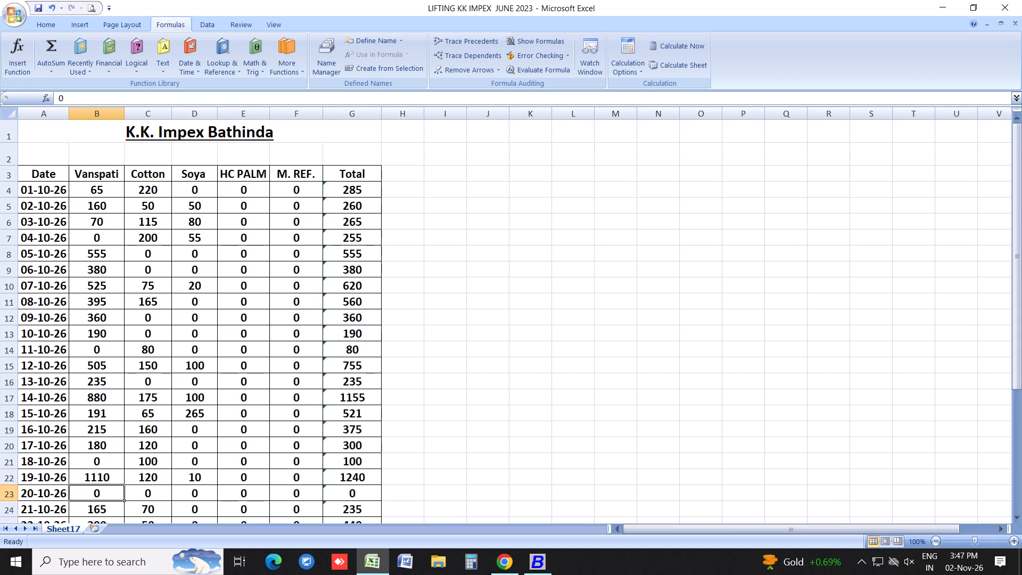
Set the Vanspati values for 21-10-26 to 24-10-26 (cells B24 to B27) to 525, 455, 240 and 35.
key(Down)
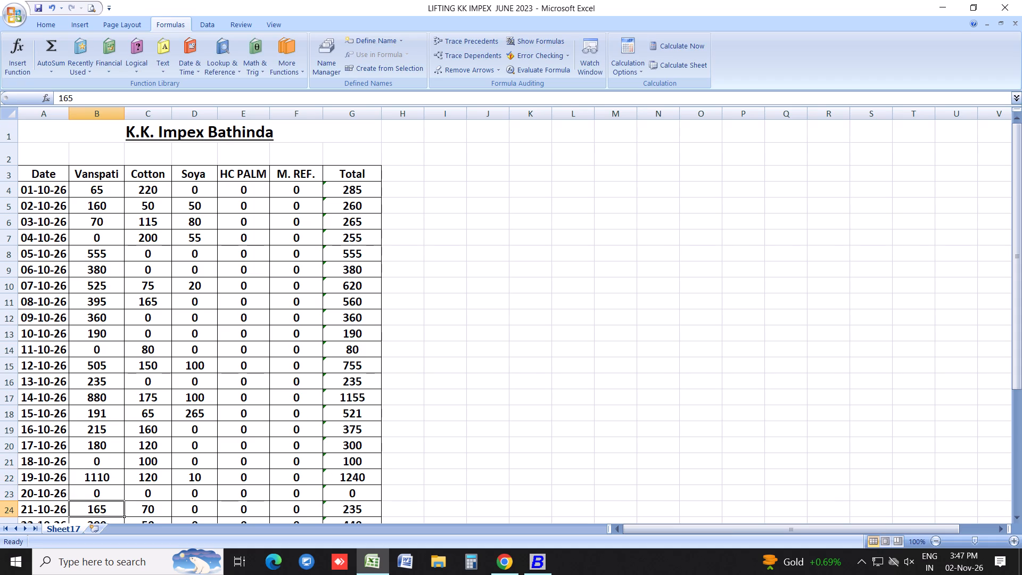
text(525)
key(Down)
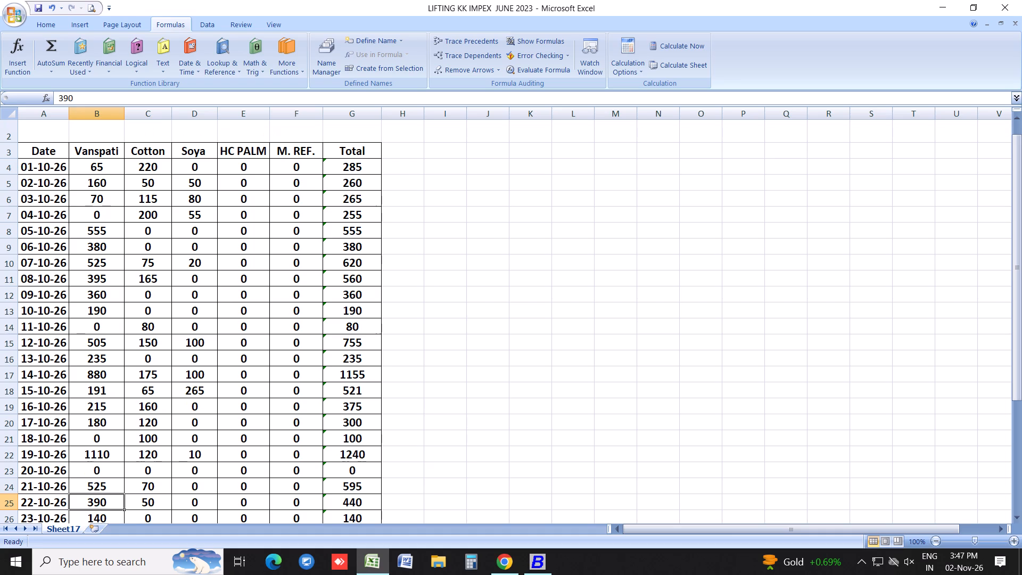
text(455)
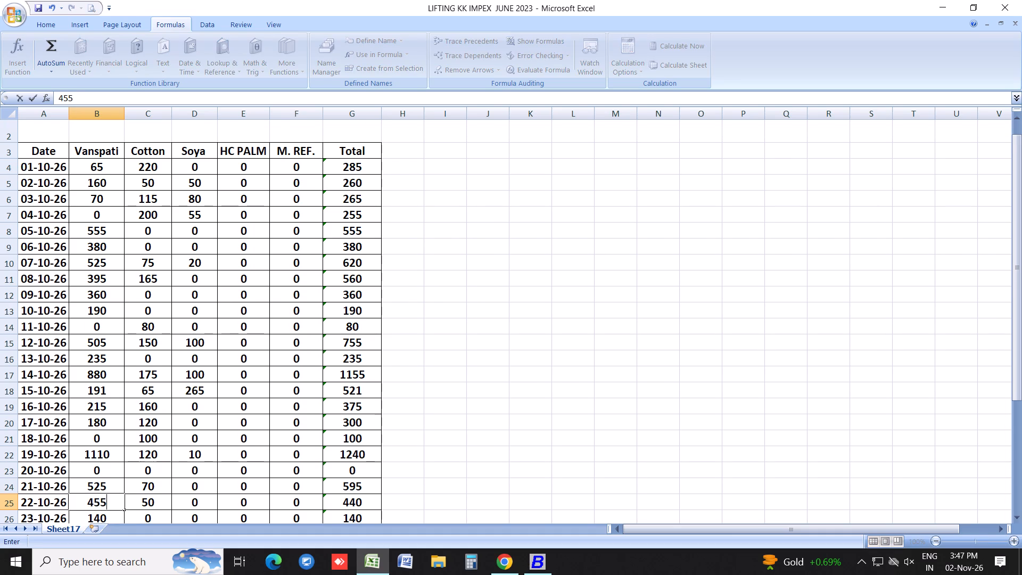
key(Down)
text(240)
key(Down)
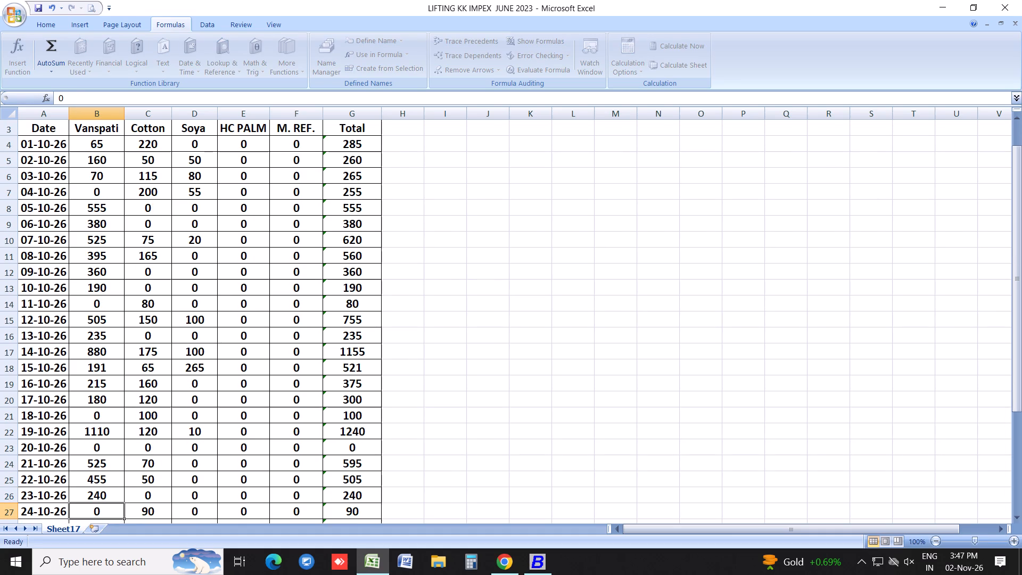
text(35)
key(Down)
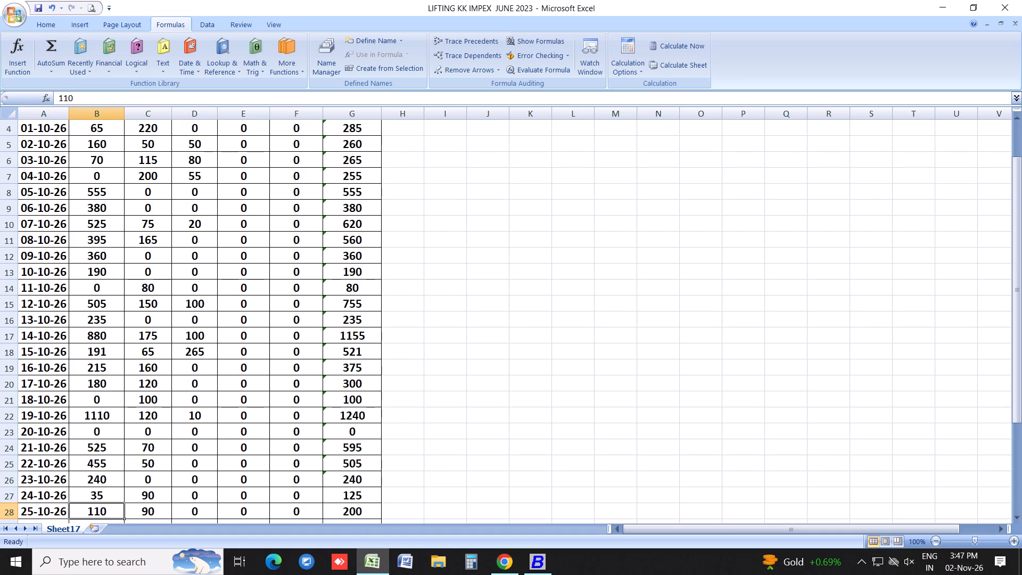
Set the Vanspati values for 25-10-26 to 28-10-26 (cells B28 to B31) to 0, 210, 300 and 365.
key(0)
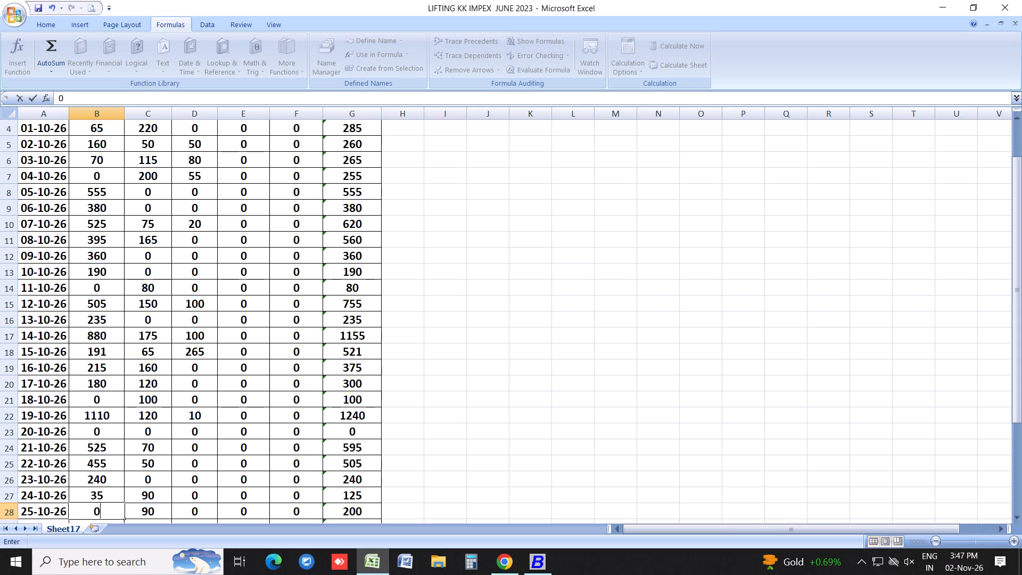
key(Down)
text(210)
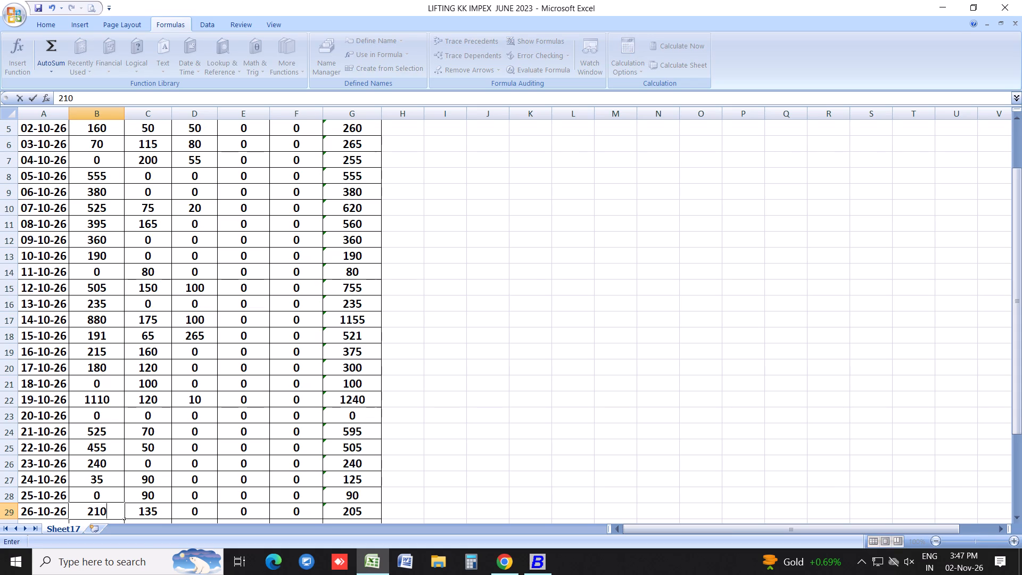
key(Down)
text(300)
key(Down)
text(365)
key(Down)
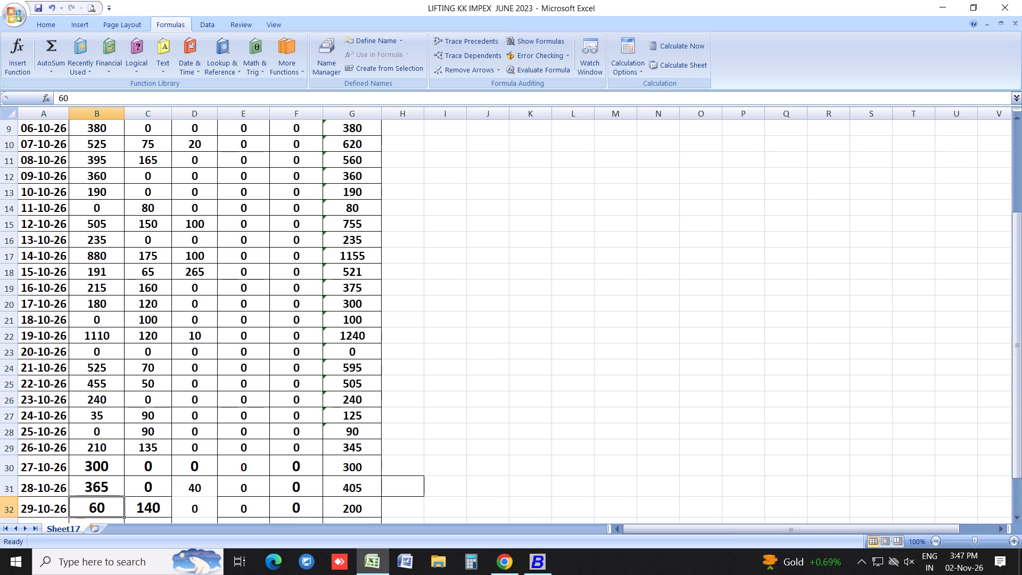
Set the Vanspati values for 29-10-26 to 31-10-26 (cells B32 to B34) to 310, 300 and 190.
text(310)
key(Down)
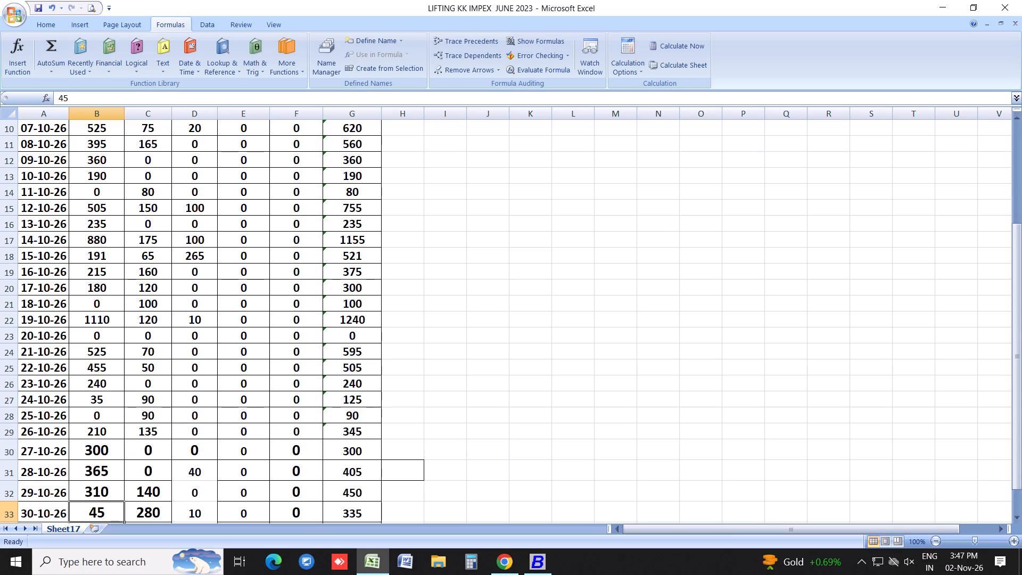
text(300)
key(Down)
text(190)
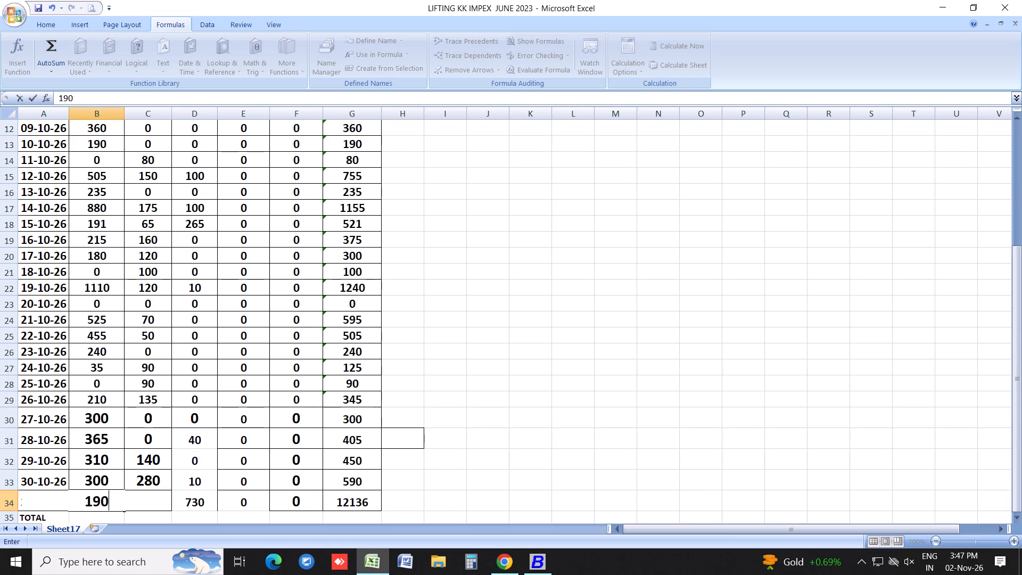
click(51, 504)
click(44, 500)
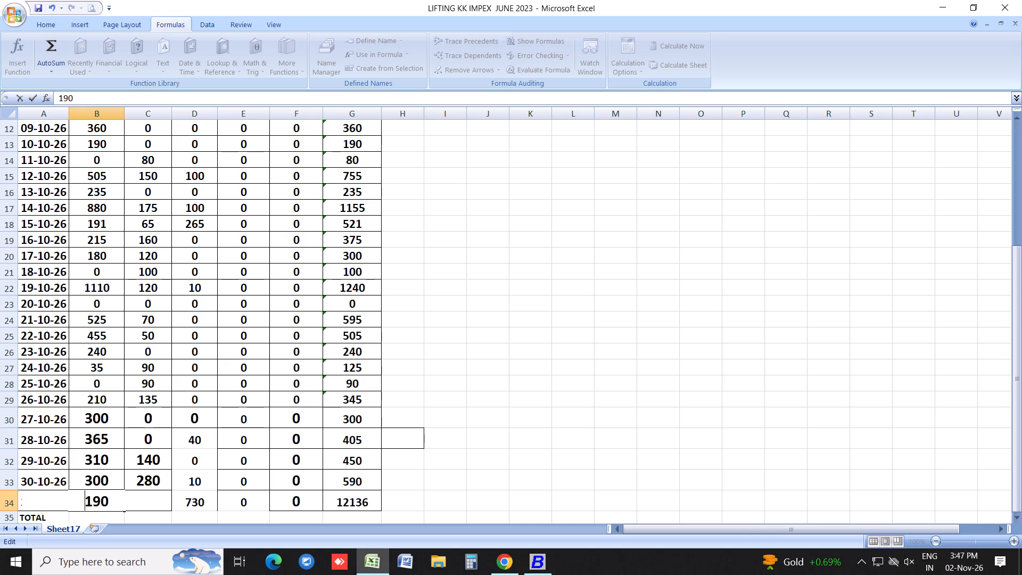
click(69, 498)
click(201, 504)
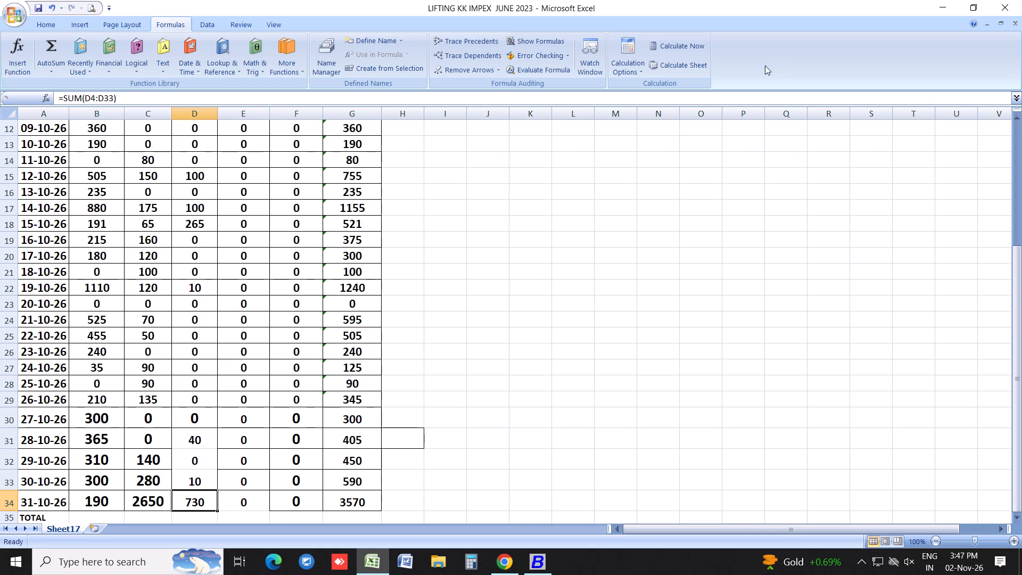
Set the Cotton value for 01-10-26 (cell C4) to 70.
scroll(134, 323, up, 6)
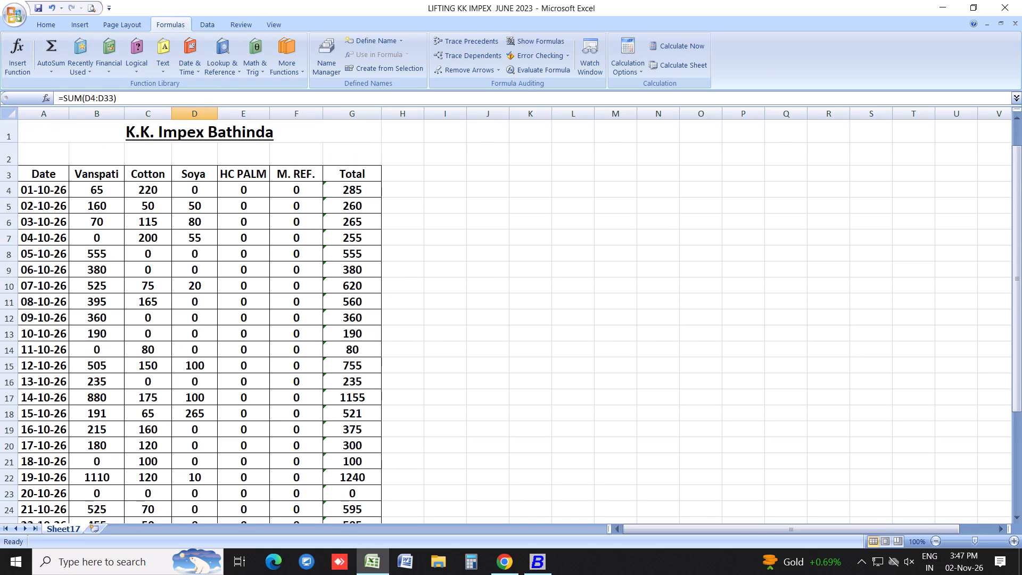
double_click(149, 194)
key(7)
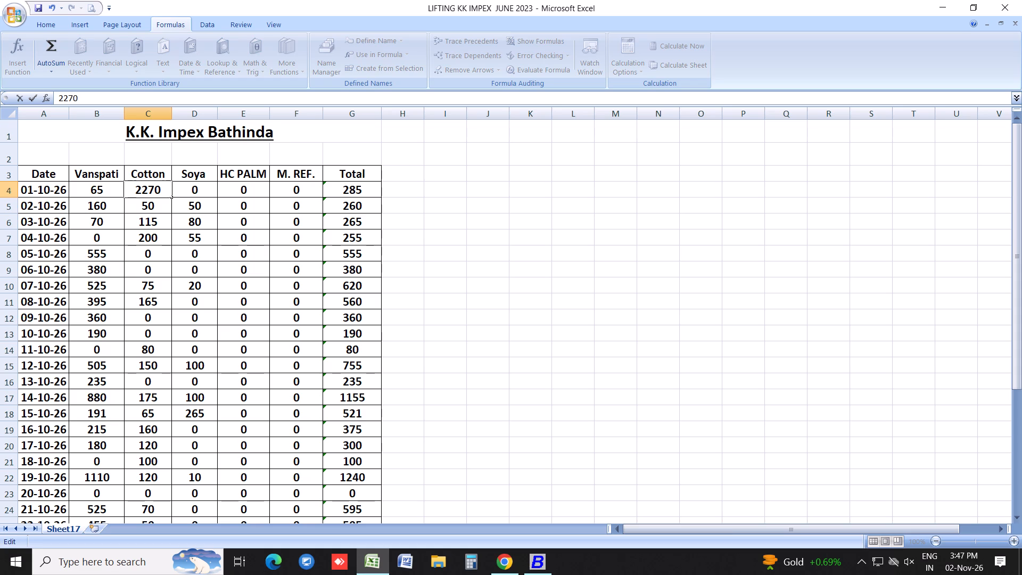
key(BackSpace)
key(BackSpace)
key(BackSpace)
key(BackSpace)
key(7)
key(Down)
key(Down)
key(Down)
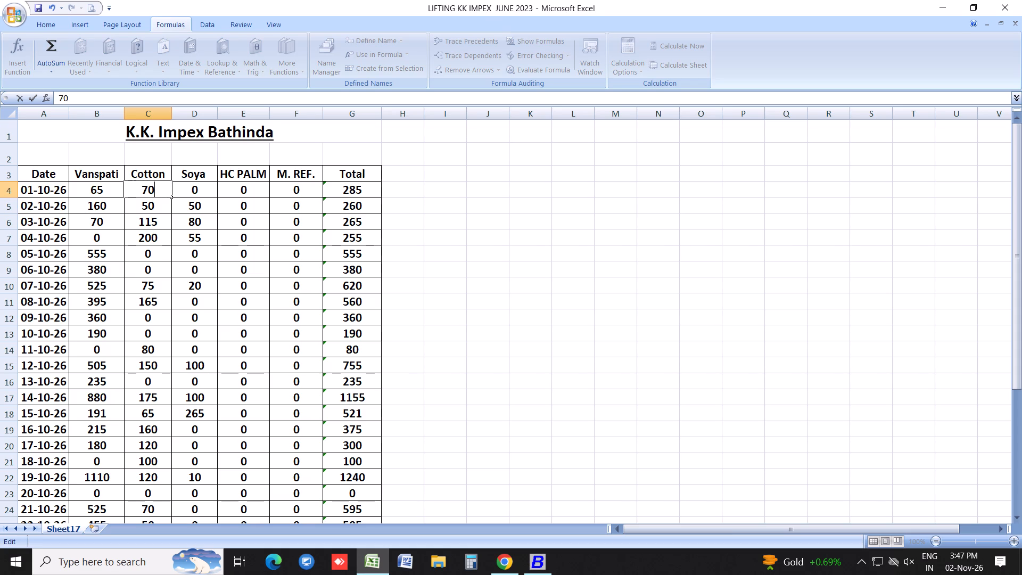
Set the Cotton values for 02-10-26 to 05-10-26 (cells C5 to C8) to 190, 180, 0 and 305.
click(146, 206)
text(190)
key(Down)
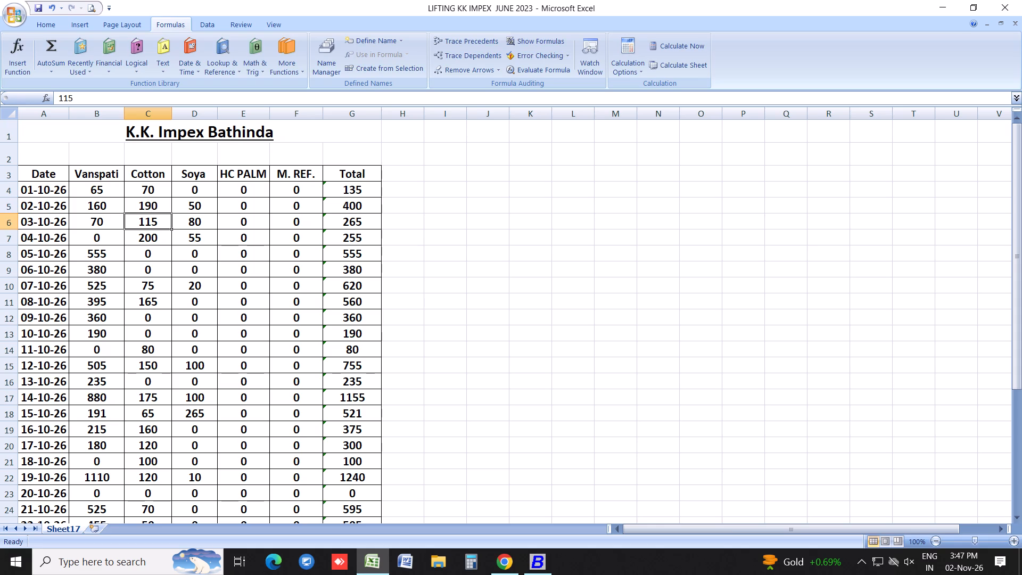
text(180)
key(Down)
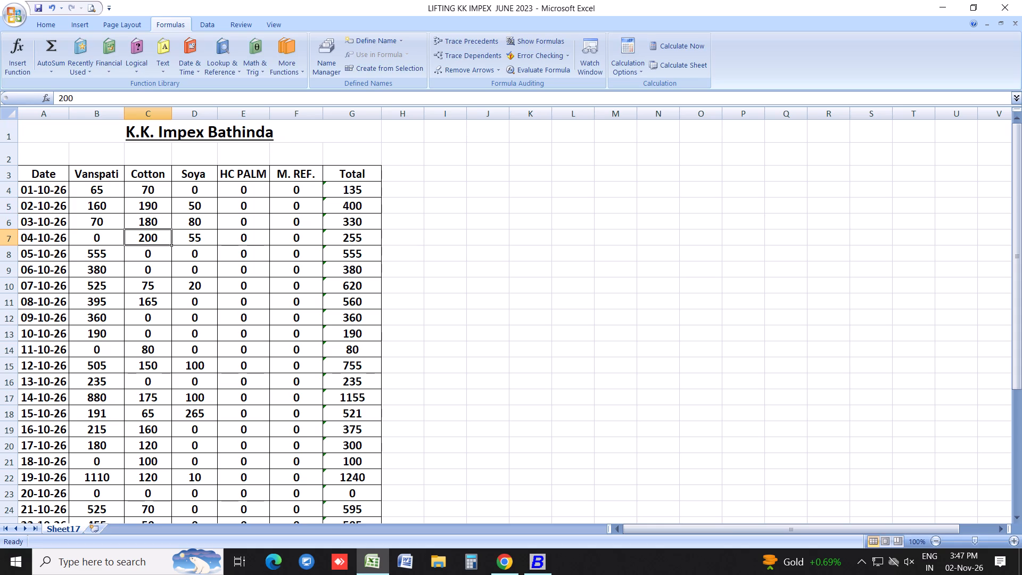
key(0)
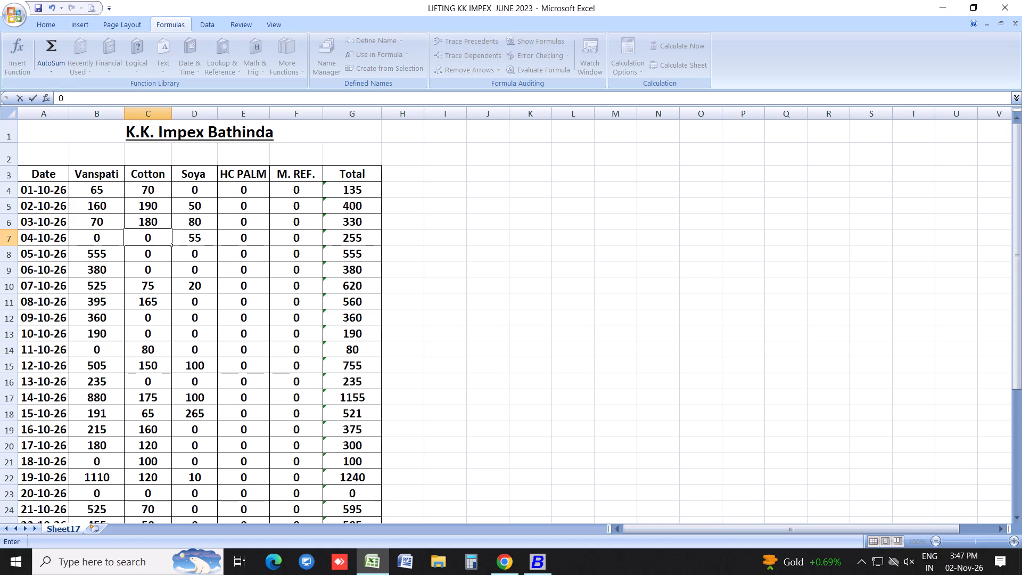
key(Down)
text(305)
key(Down)
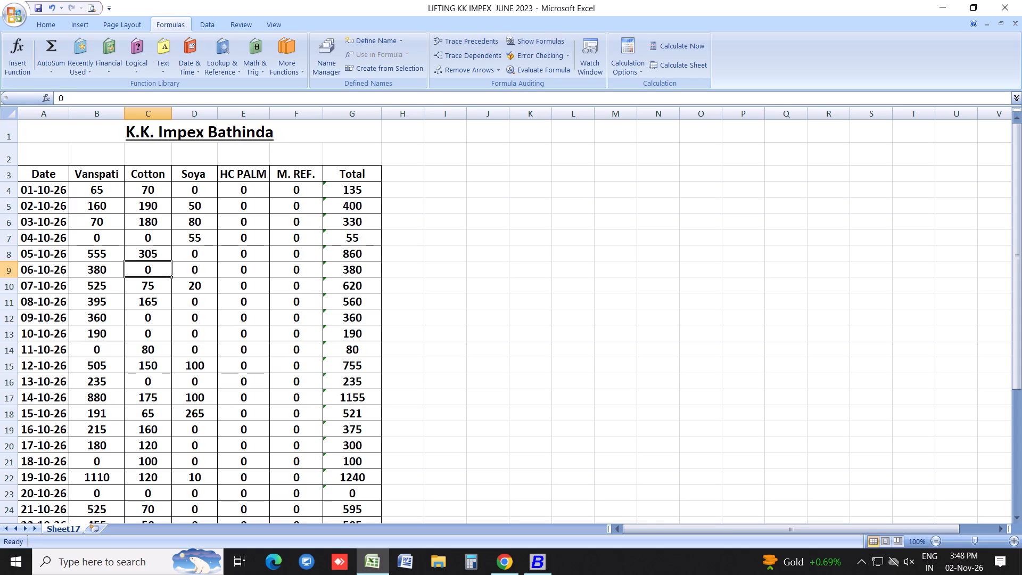
Set the Cotton values for 06-10-26 to 10-10-26 (cells C9 to C13) to 215, 475, 200, 285 and 125.
text(215)
key(Down)
text(475)
key(Down)
text(200)
key(Down)
text(285)
key(Down)
text(125)
key(Down)
Set the Cotton values for 11-10-26 to 15-10-26 (cells C14 to C18) to 0, 590, 545, 120 and 480.
key(0)
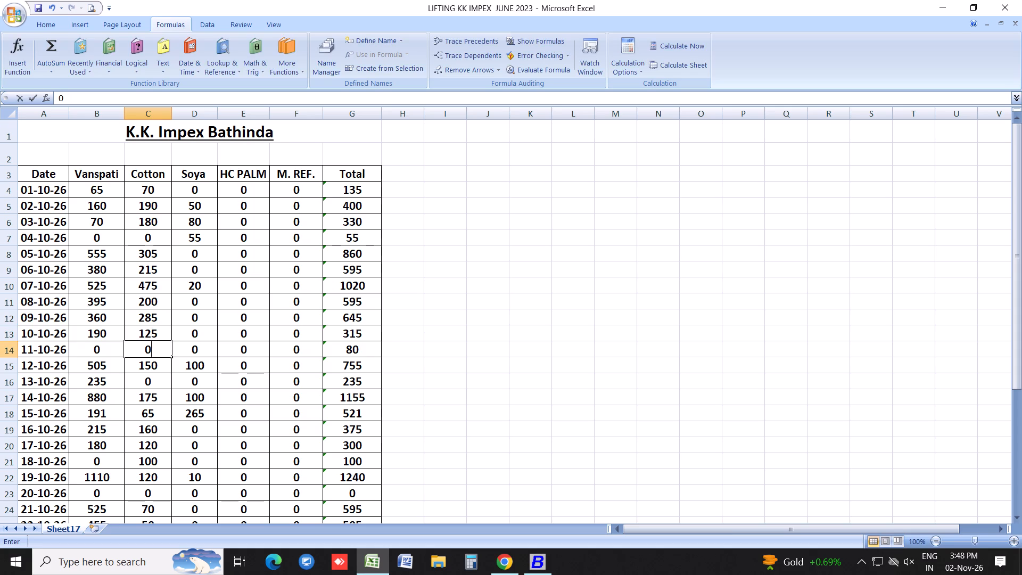
key(Down)
text(590)
key(Down)
text(545)
key(Down)
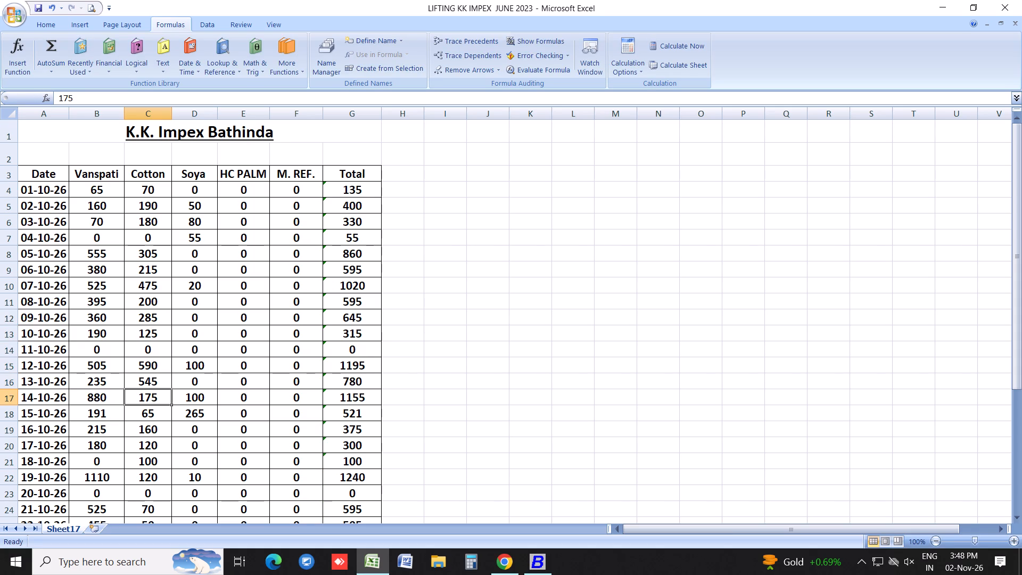
text(120)
key(Down)
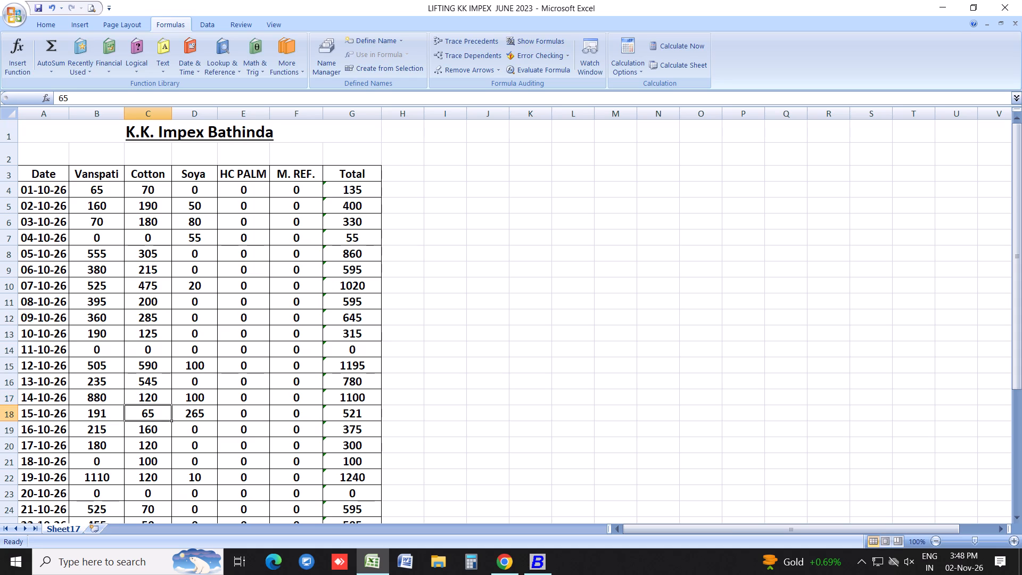
text(480)
key(Down)
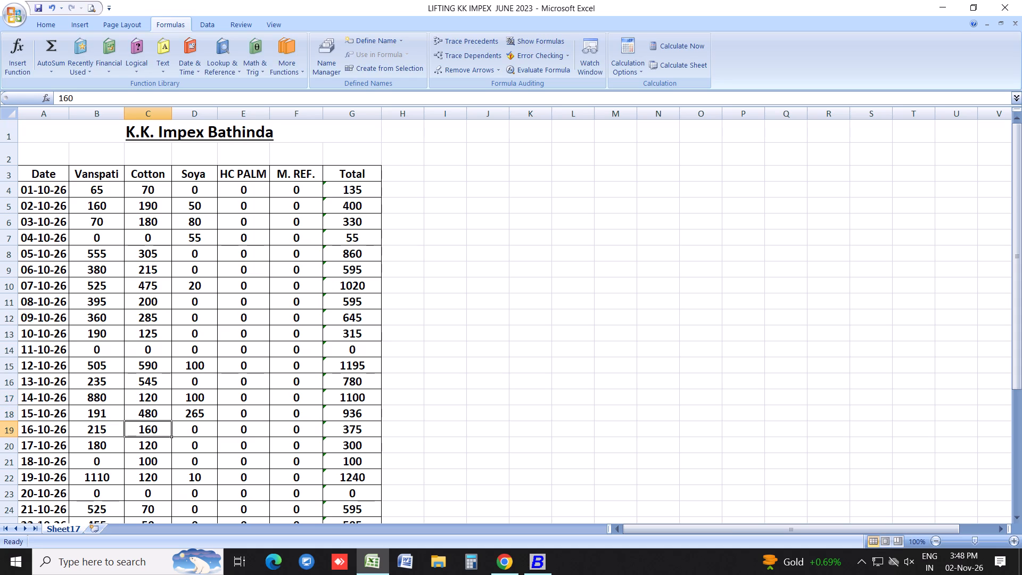
Set the Cotton values for 16-10-26 to 20-10-26 (cells C19 to C23) to 85, 220, 0, 230 and 200.
text(85)
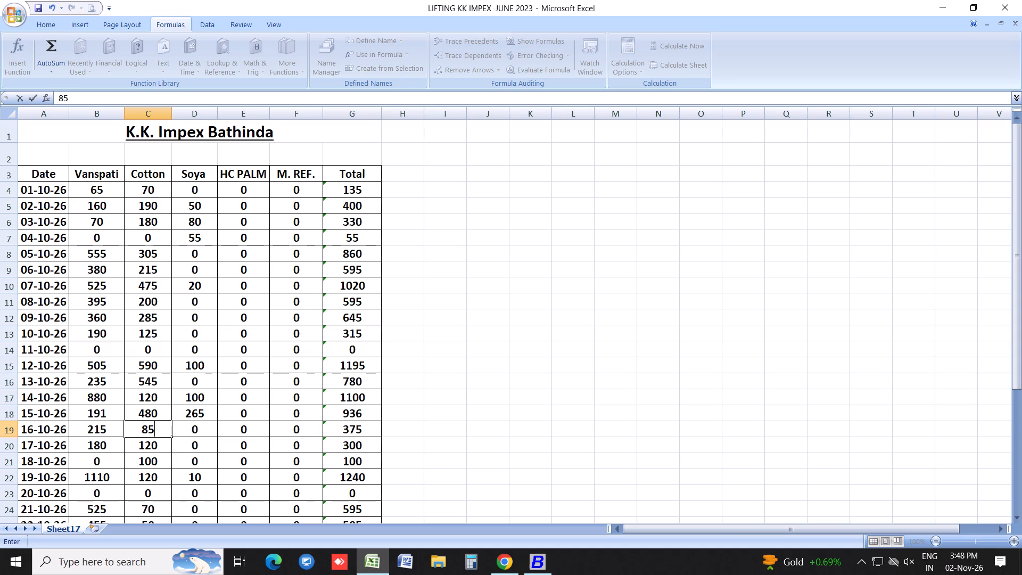
key(Down)
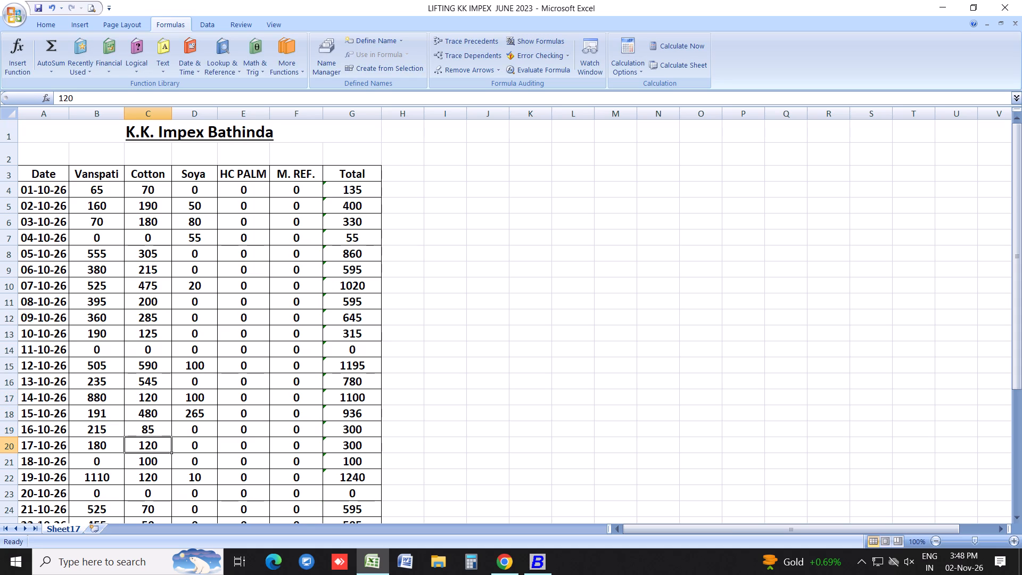
text(180)
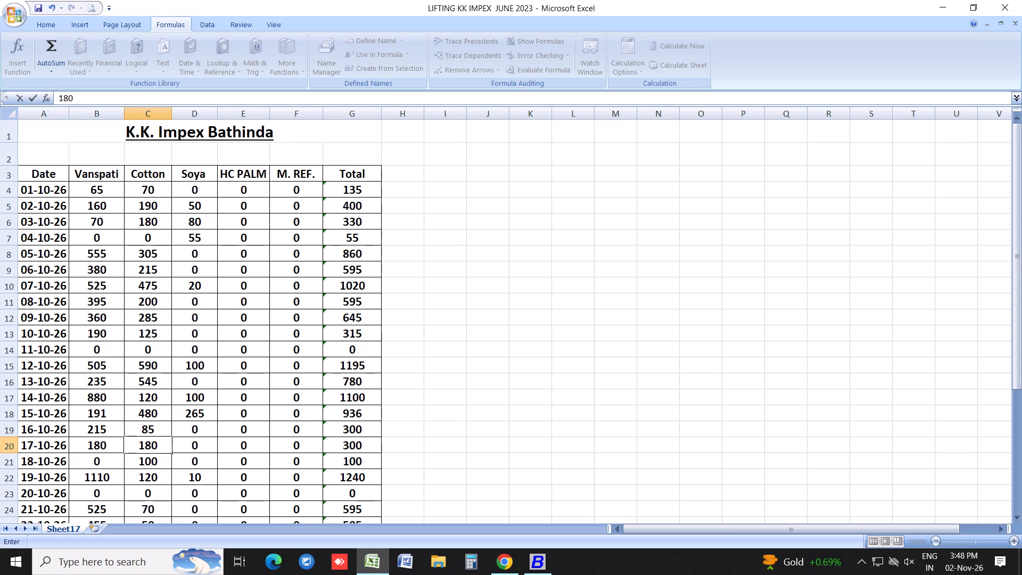
key(BackSpace)
key(BackSpace)
key(BackSpace)
text(220)
key(Down)
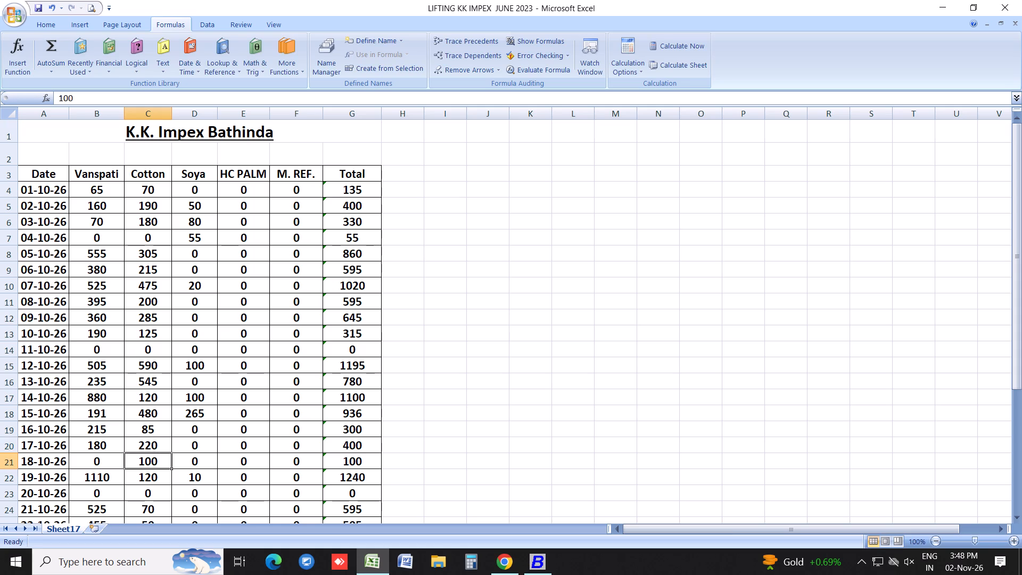
key(0)
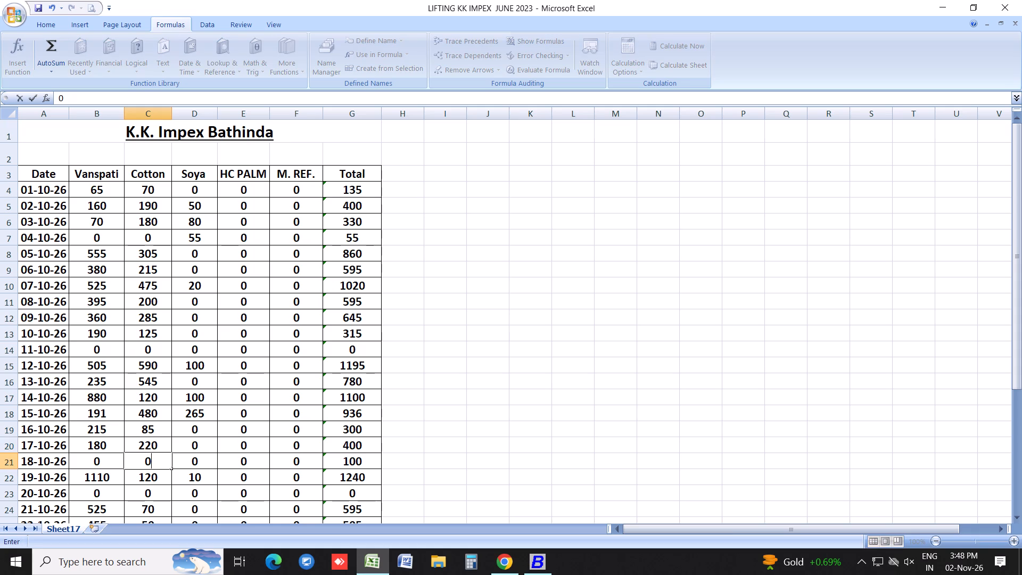
key(Down)
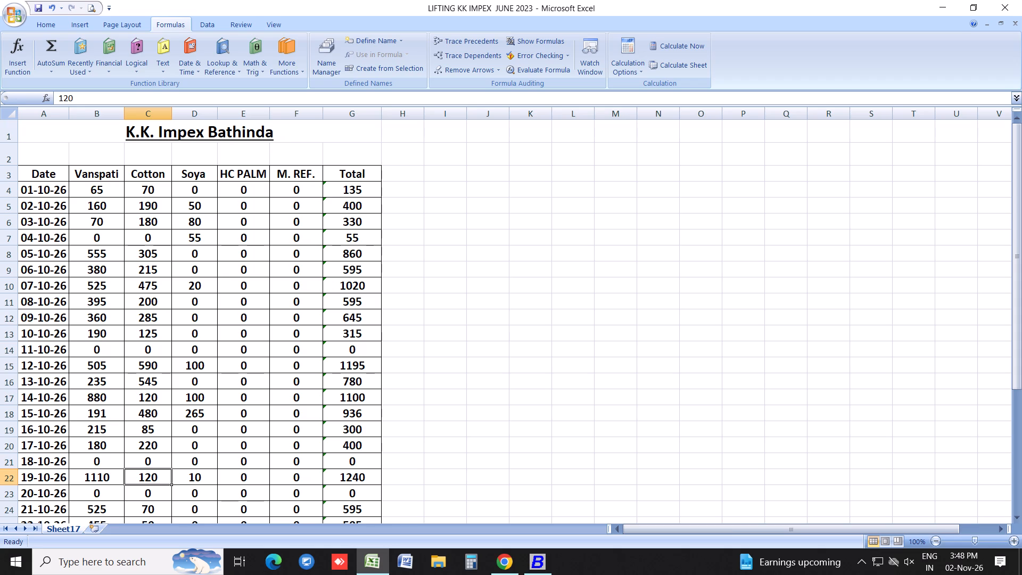
text(230)
key(Down)
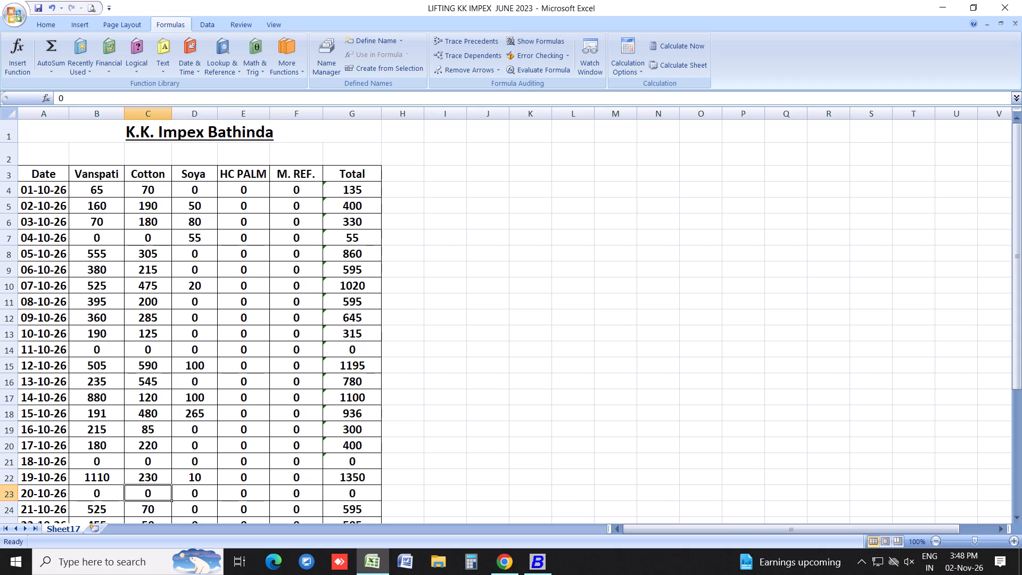
text(200)
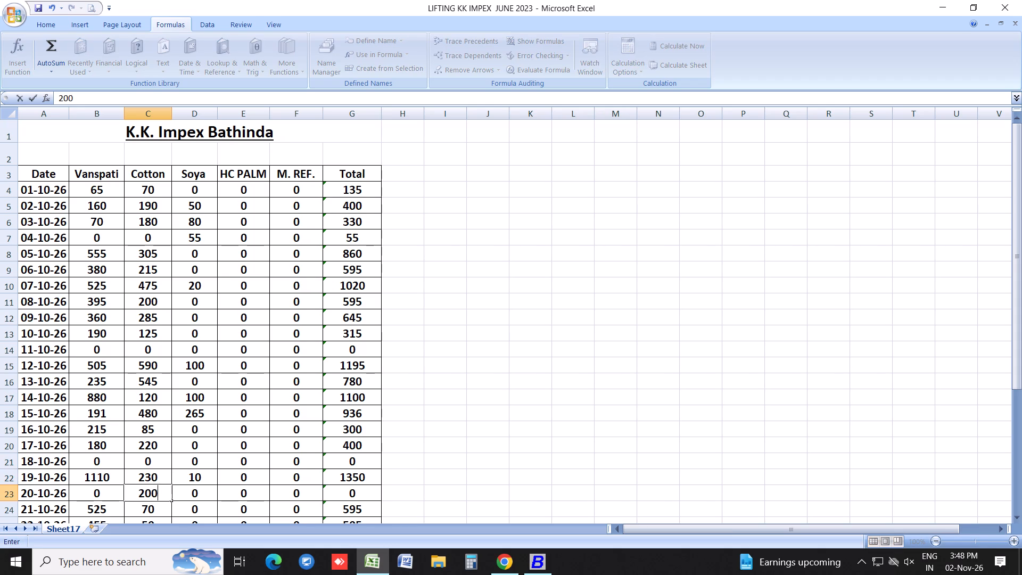
key(Down)
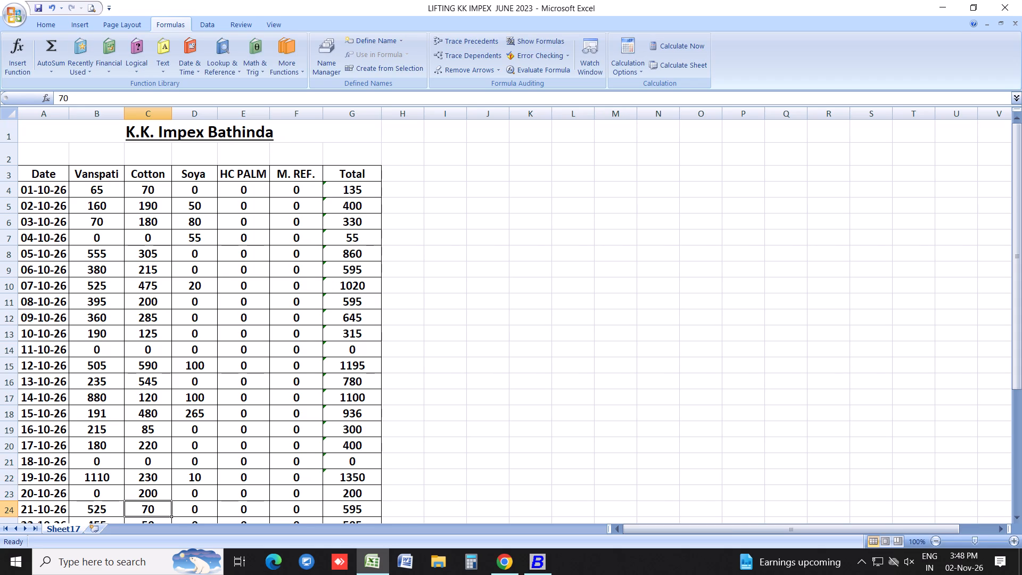
Set the Cotton values for 21-10-26 to 25-10-26 (cells C24 to C28) to 690, 100, 340, 300 and 0.
text(690)
key(Down)
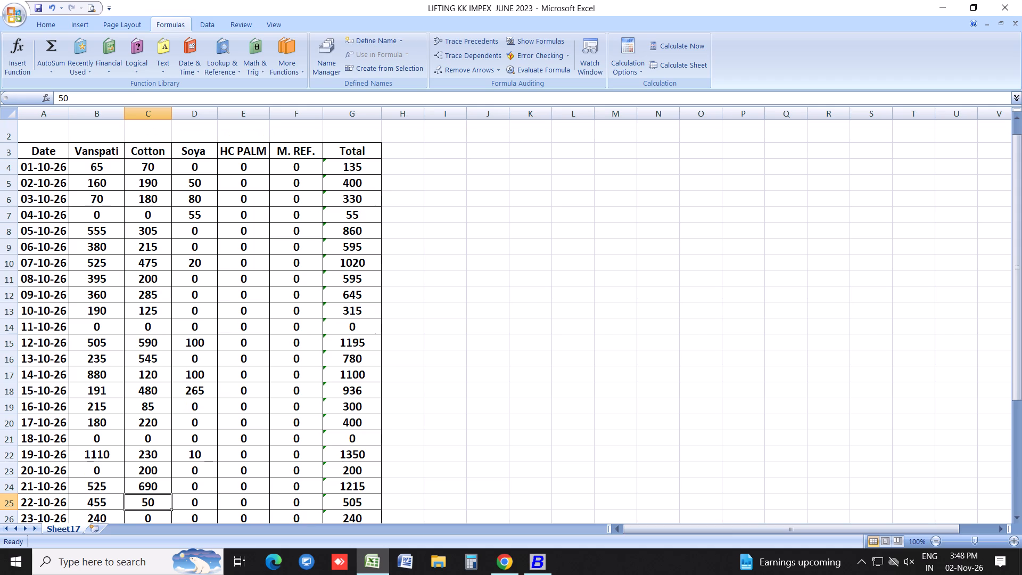
text(100)
key(Down)
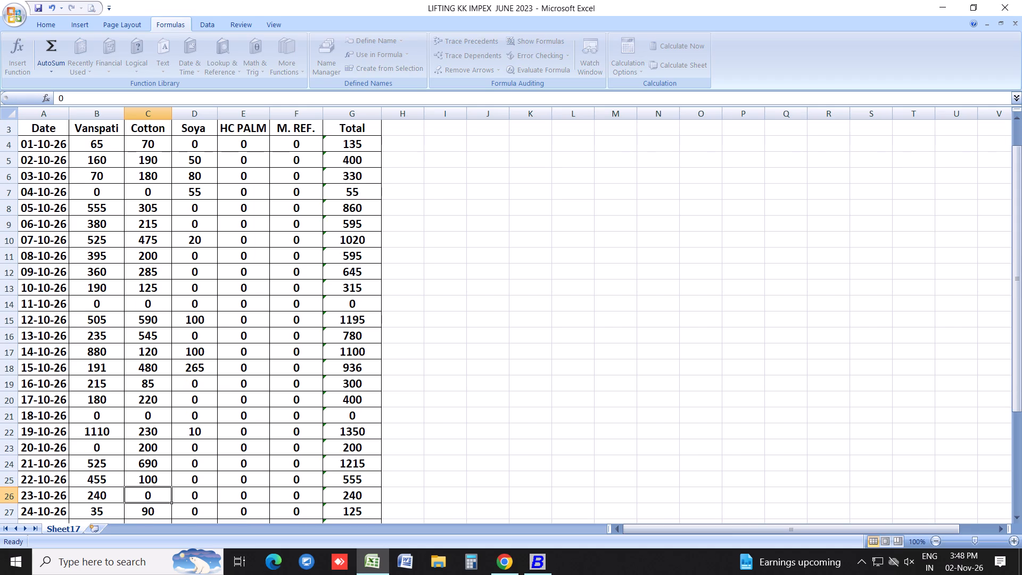
text(340)
key(Down)
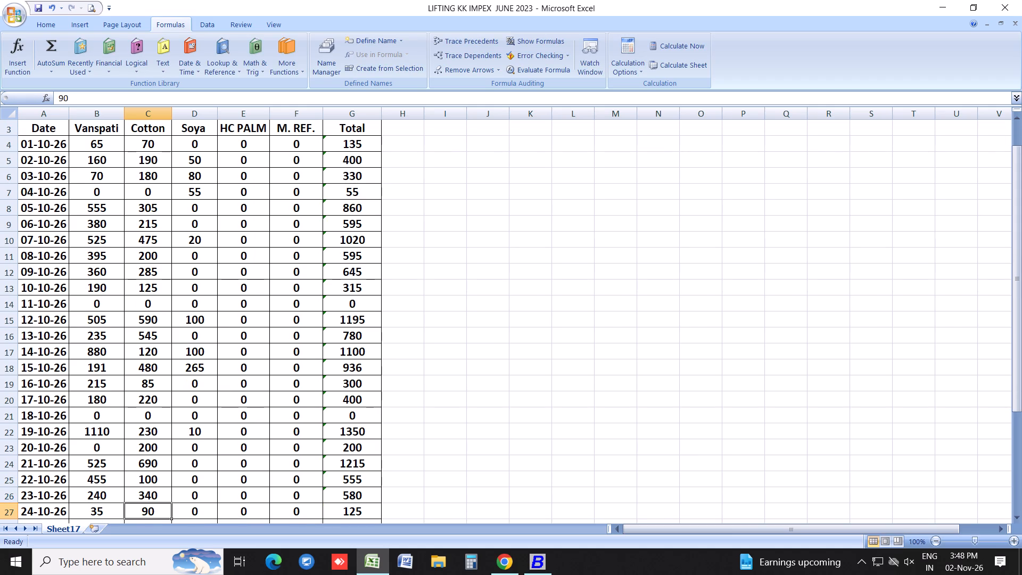
text(300)
key(Down)
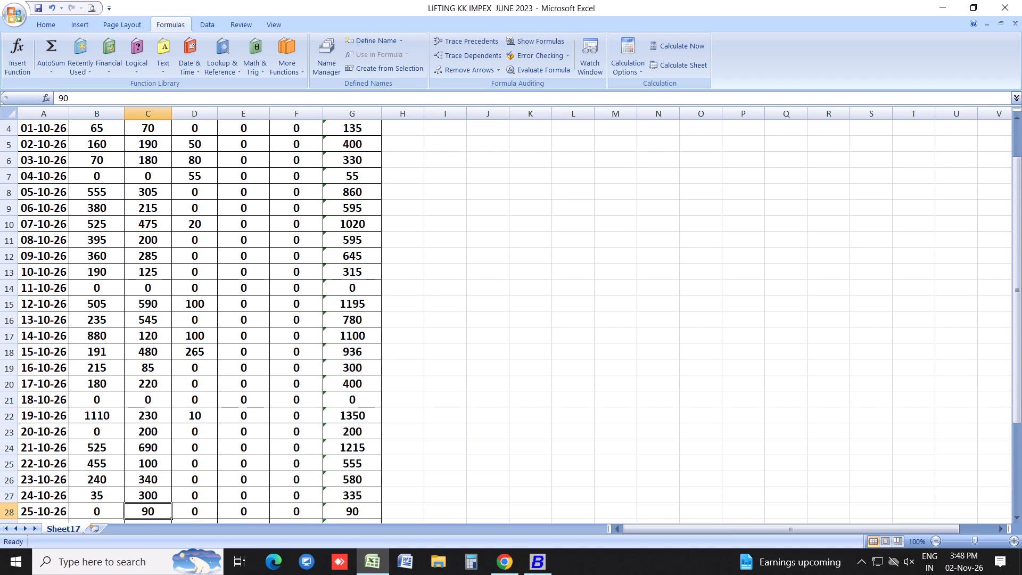
key(0)
key(Down)
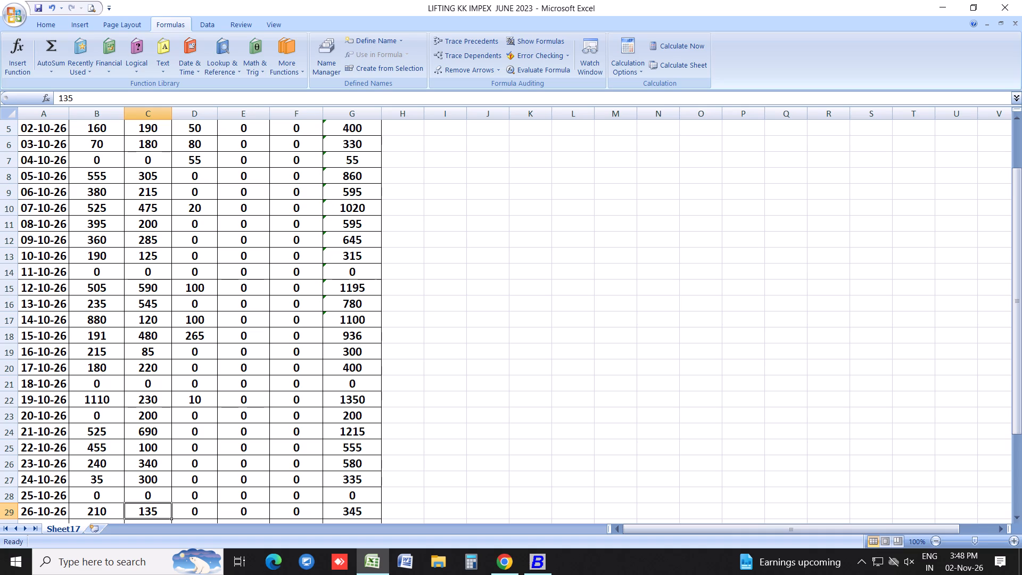
Set the Cotton values for 26-10-26 to 31-10-26 (cells C29 to C34) to 290, 210, 45, 335, 300 and 0.
text(290)
key(Down)
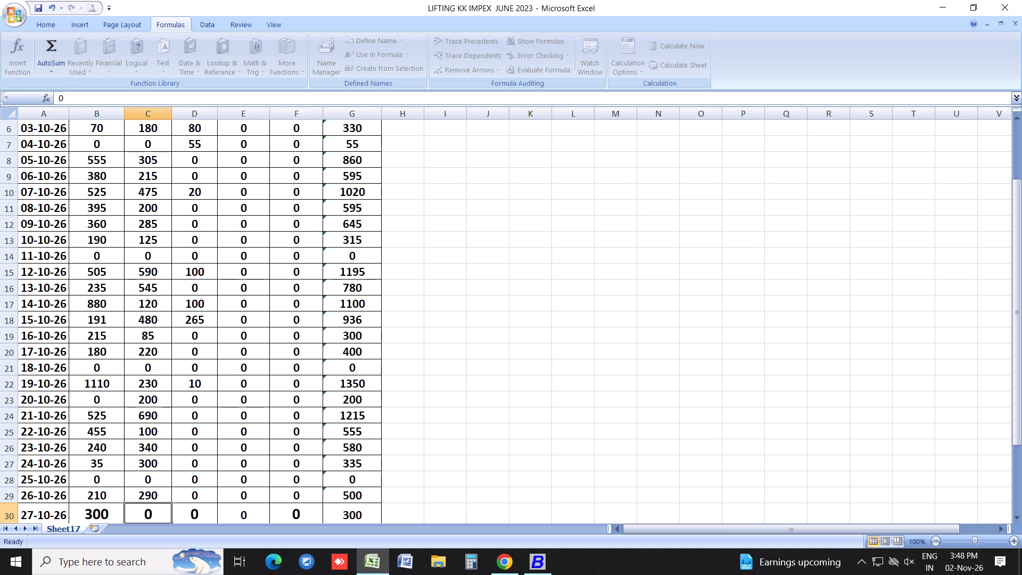
text(210)
key(Down)
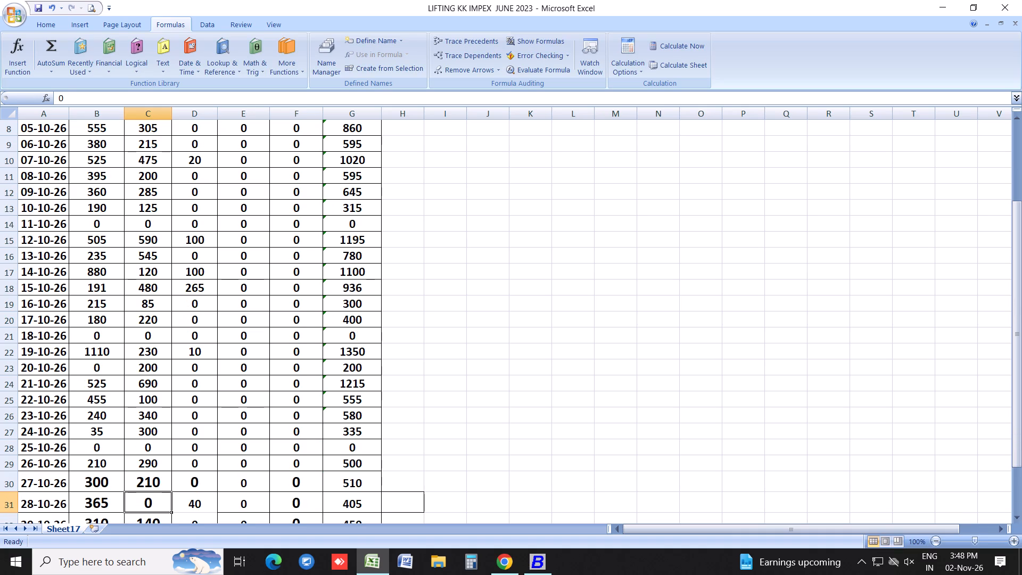
text(45)
key(Down)
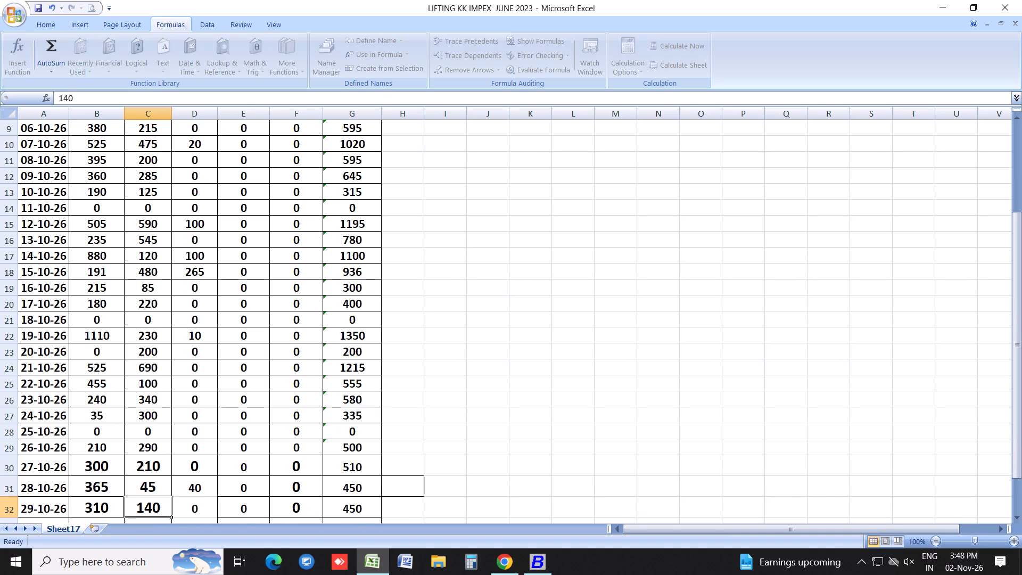
text(335)
key(Down)
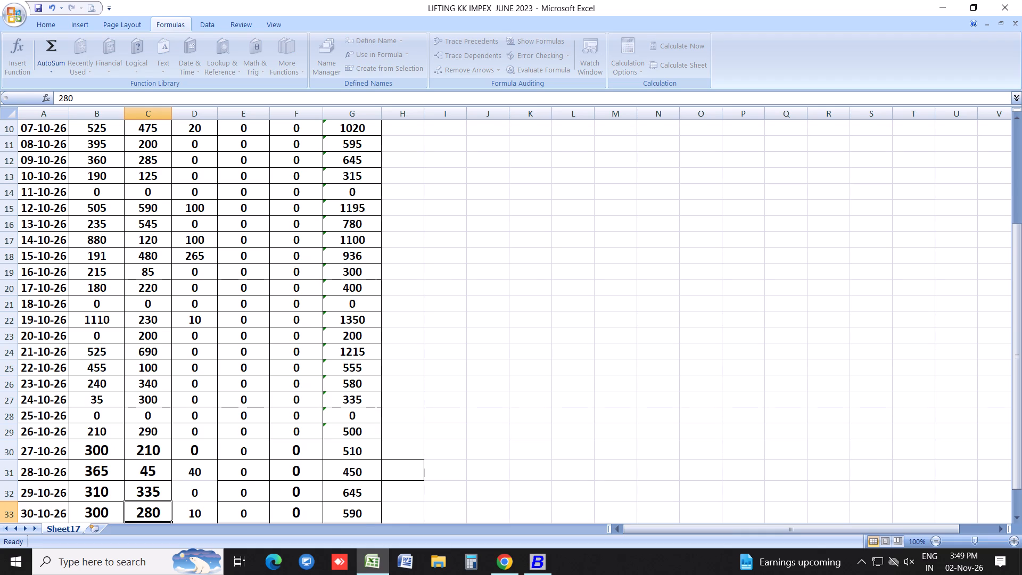
text(300)
key(Down)
key(0)
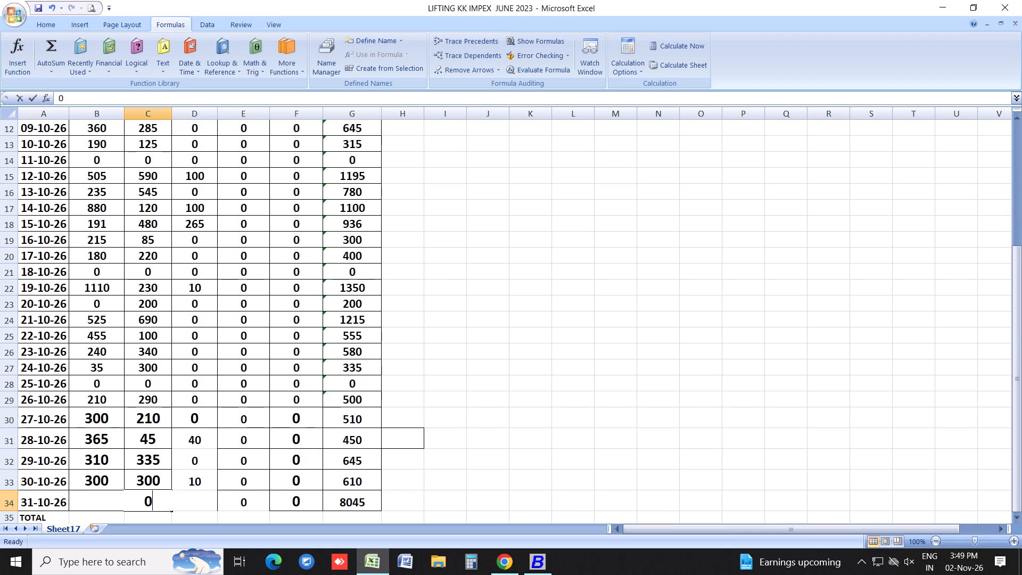
Set the Soya values for 02-10-26 to 05-10-26 (cells D5 to D8) to 40, 0, 0 and 0.
scroll(146, 157, up, 1)
scroll(146, 157, down, 1)
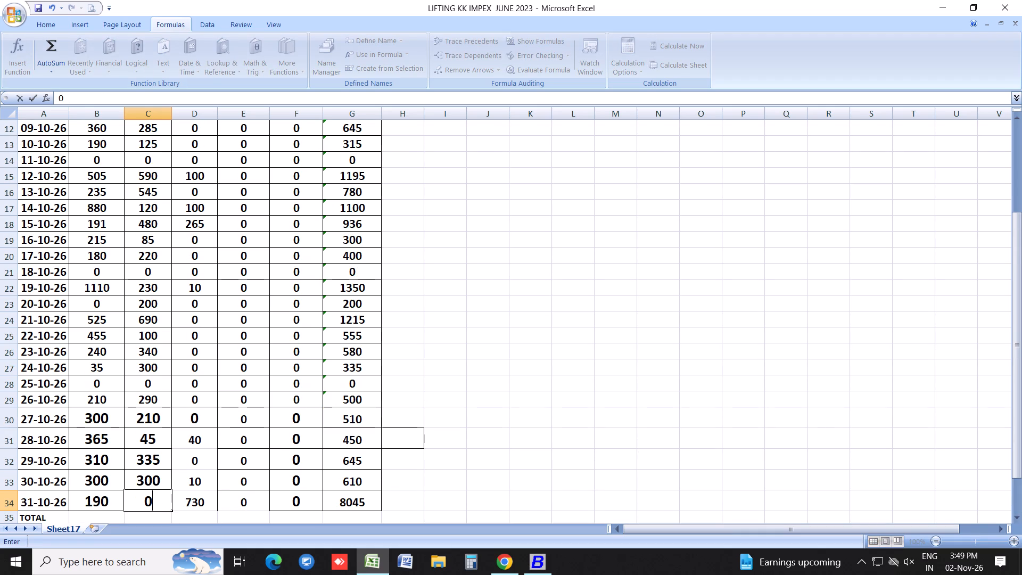
scroll(221, 183, up, 2)
scroll(221, 183, down, 1)
scroll(221, 183, up, 2)
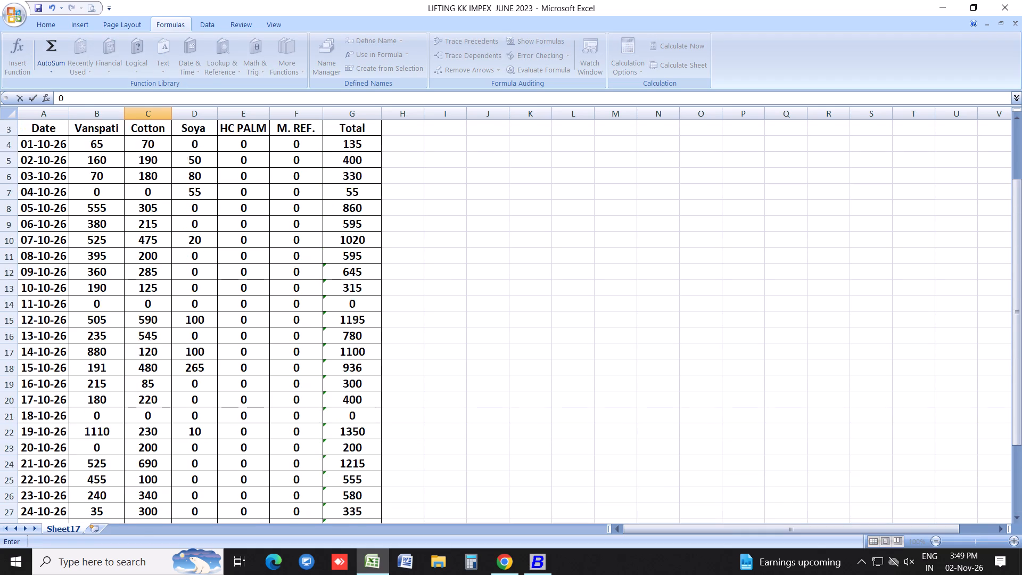
scroll(221, 183, up, 2)
click(187, 189)
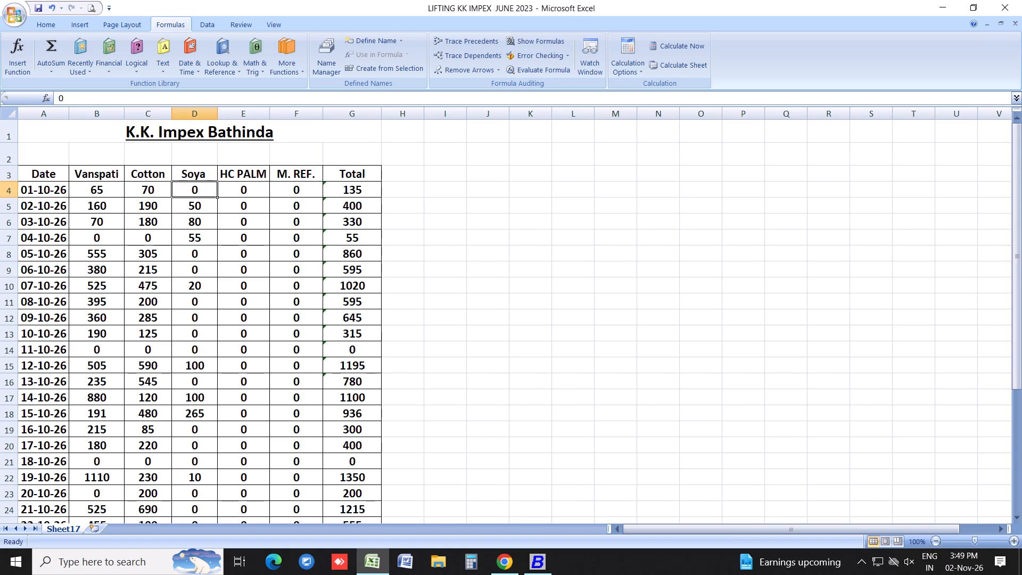
key(Down)
text(40)
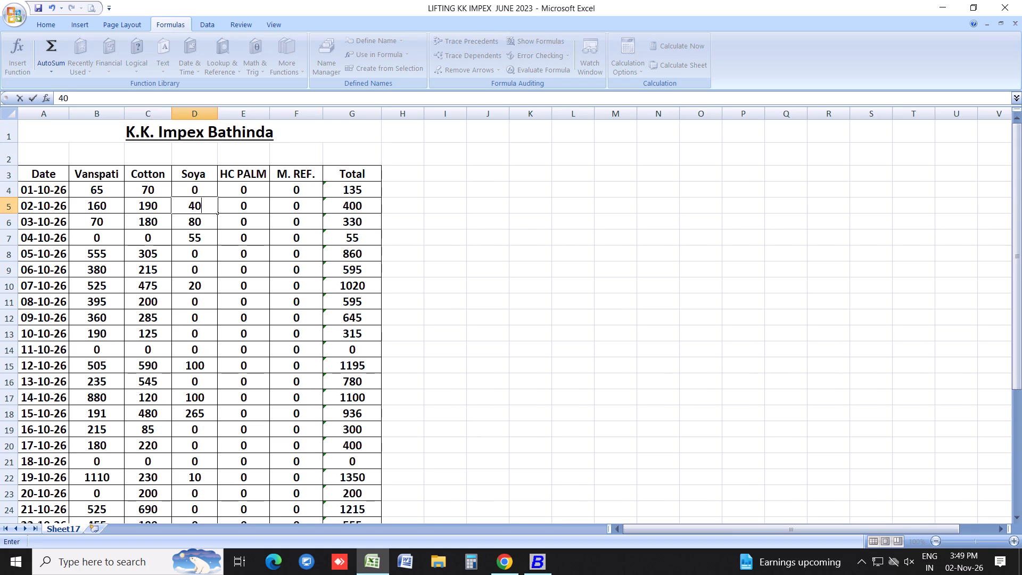
key(Down)
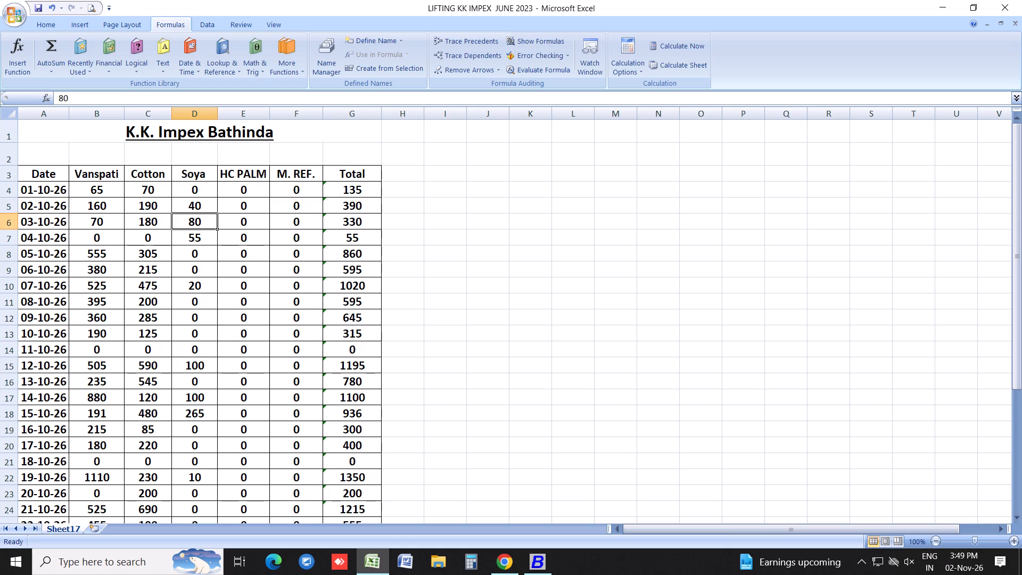
key(0)
key(Down)
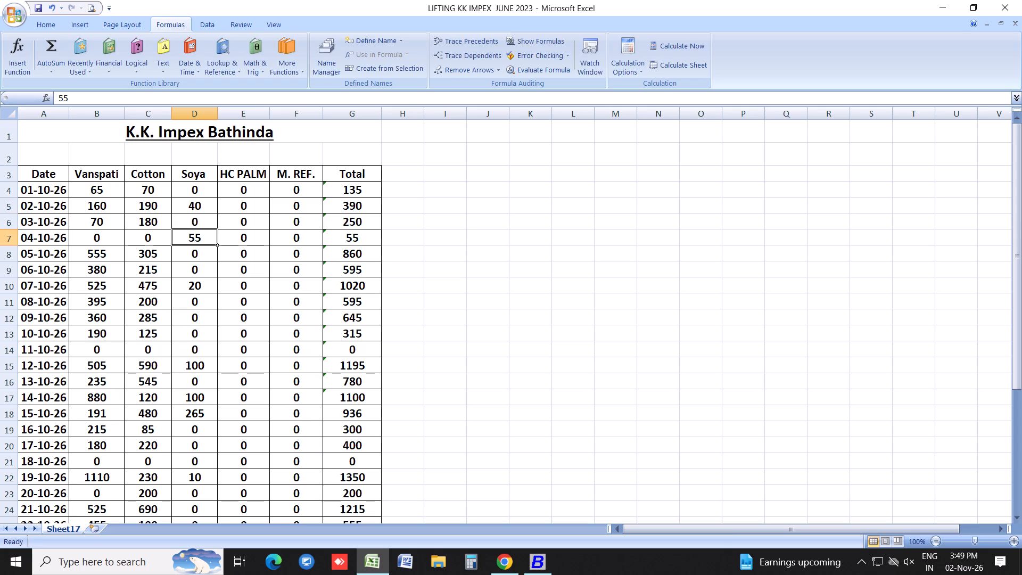
key(0)
key(Down)
key(0)
key(Down)
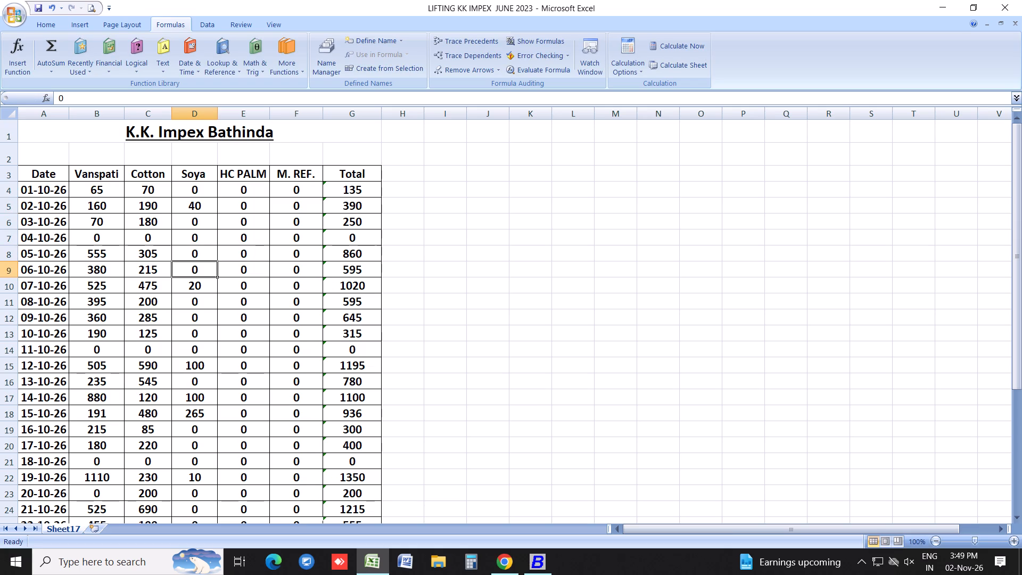
Set the Soya values for 06-10-26 to 10-10-26 (cells D9 to D13) to 380, 0, 120, 45 and 75.
text(380)
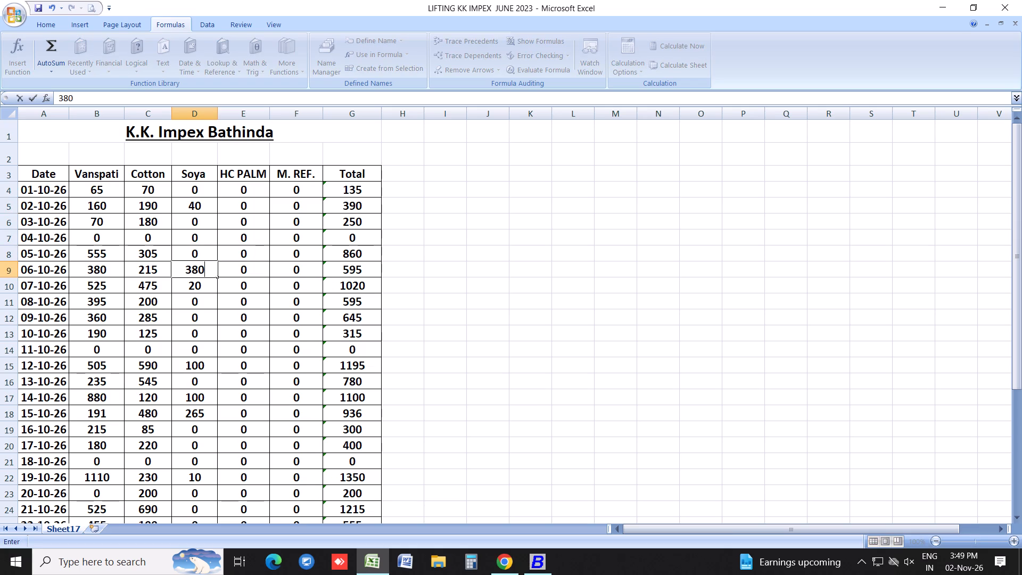
key(Down)
key(0)
key(Down)
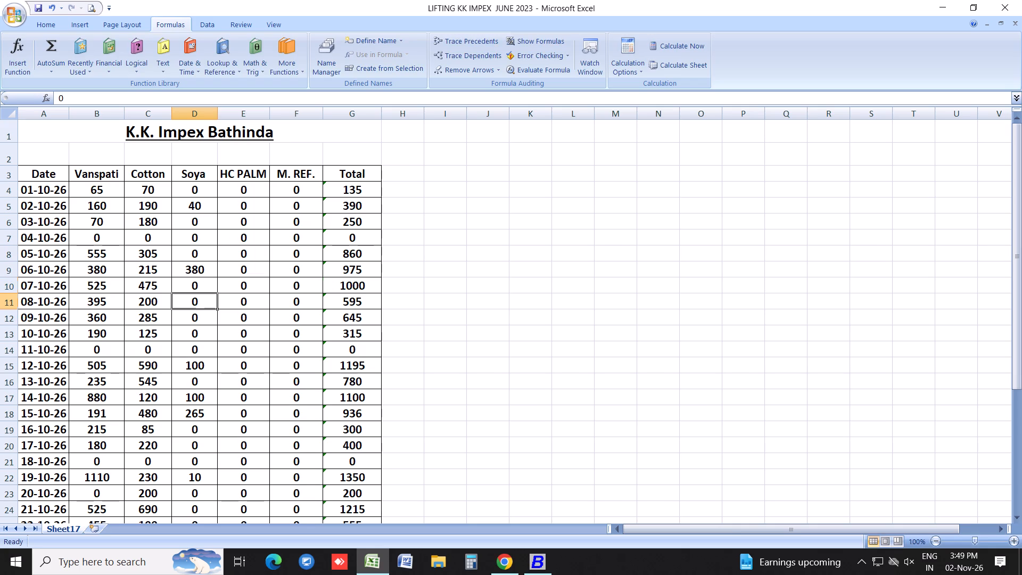
text(120)
key(Down)
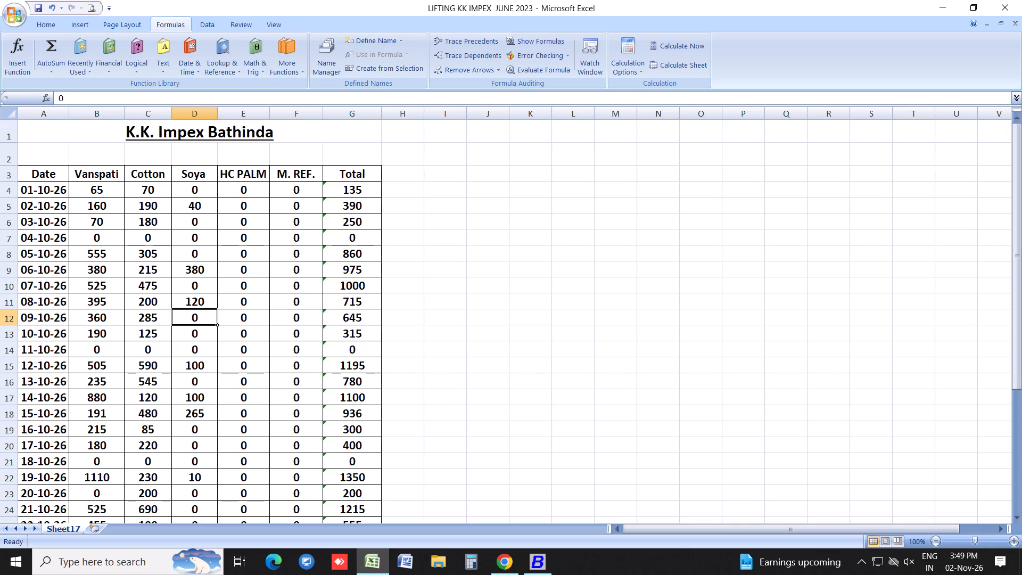
text(45)
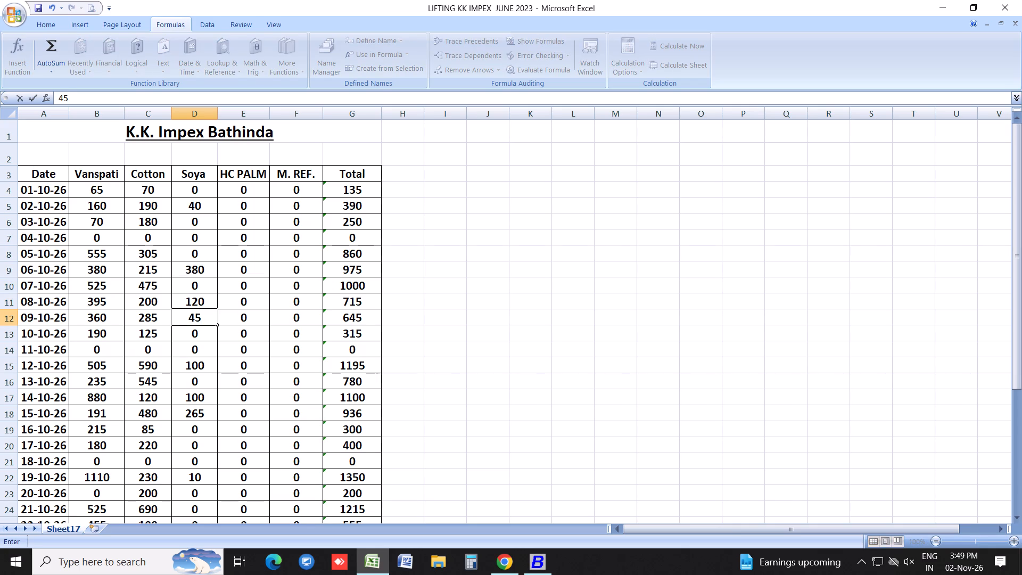
key(Down)
key(0)
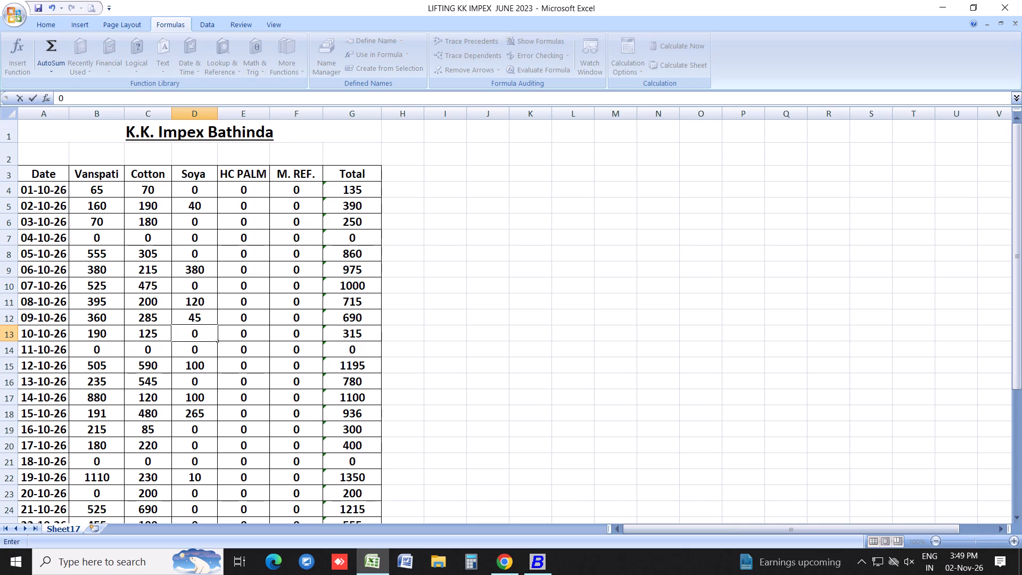
text(75)
key(Down)
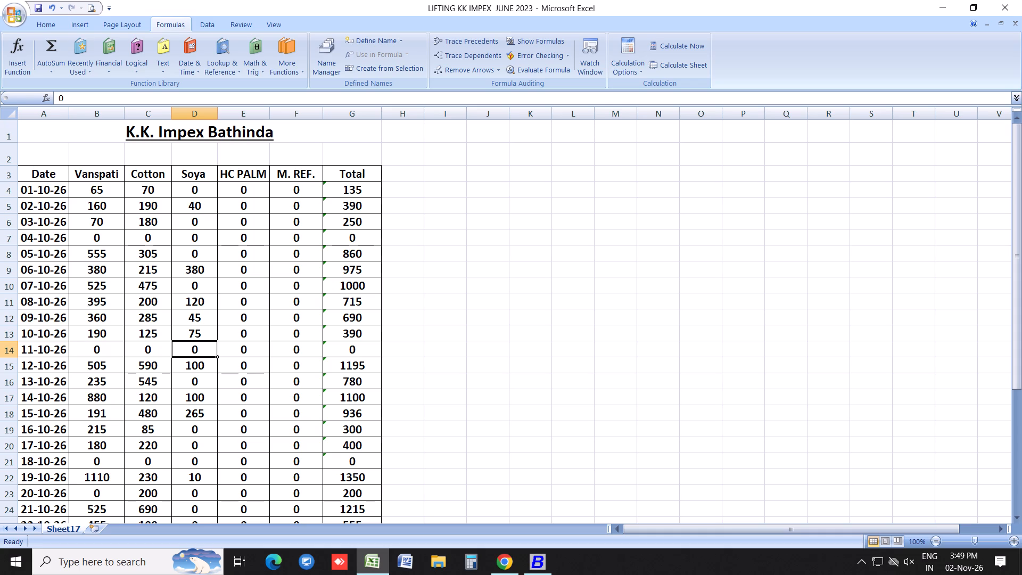
Set the Soya values for 12-10-26 to 15-10-26 (cells D15 to D18) to 145, 27, 30 and 109.
key(Down)
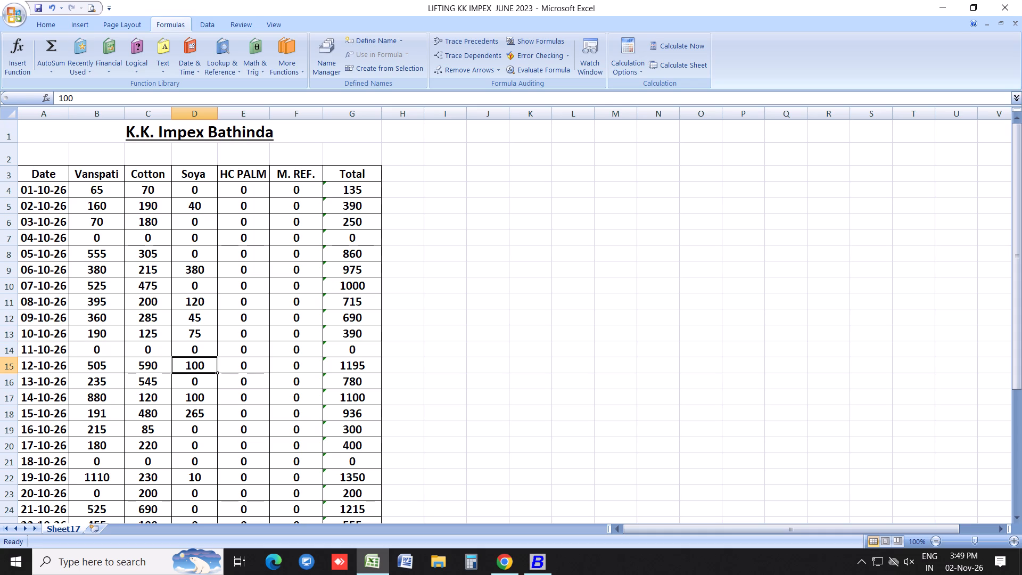
text(145)
key(Down)
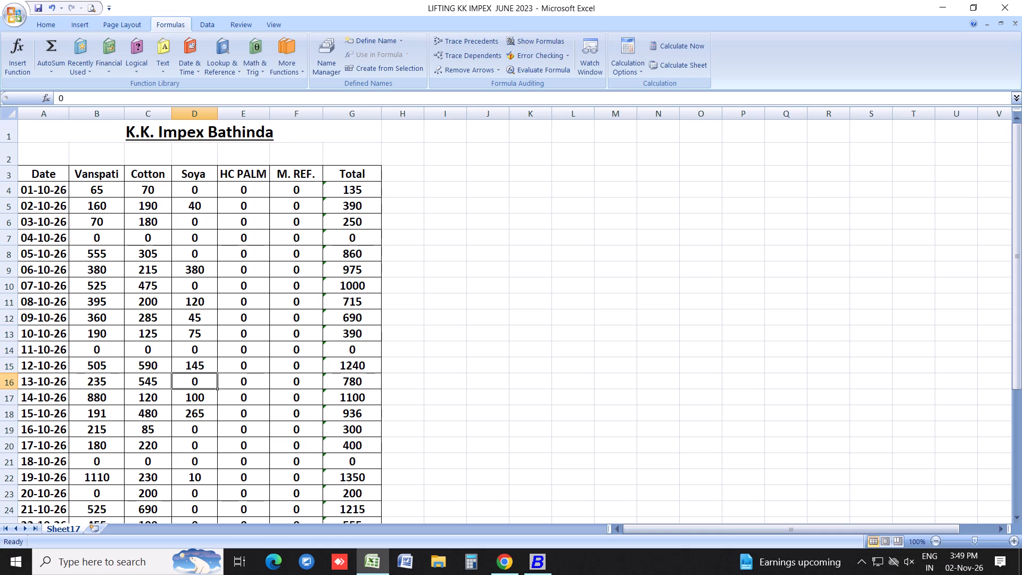
text(27)
key(Down)
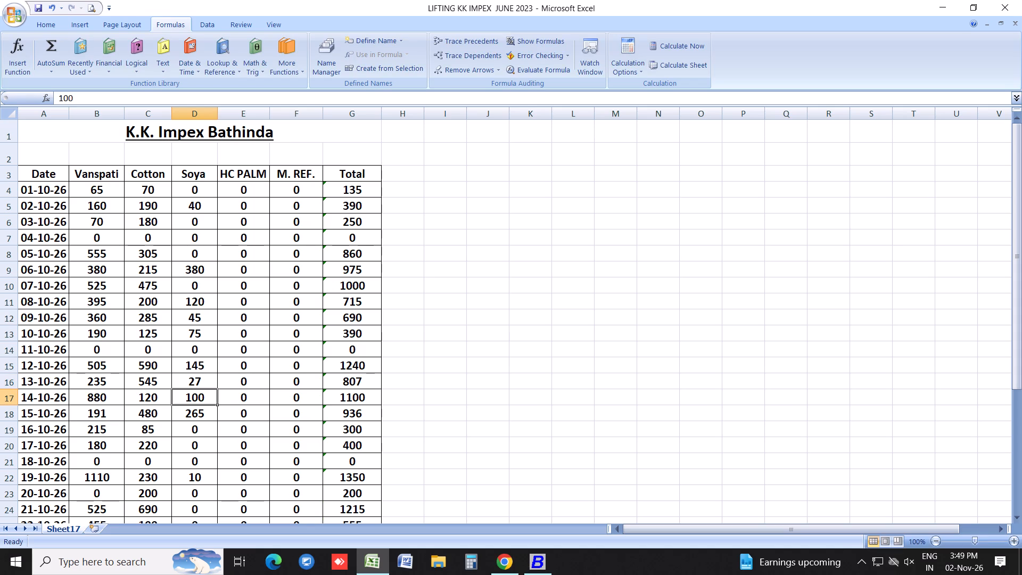
text(30)
key(Down)
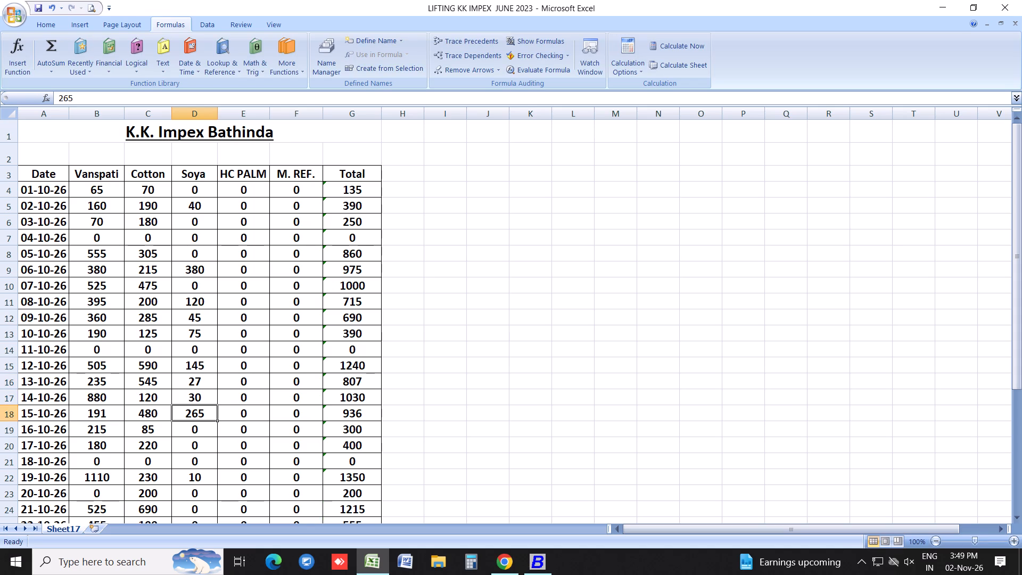
text(1096)
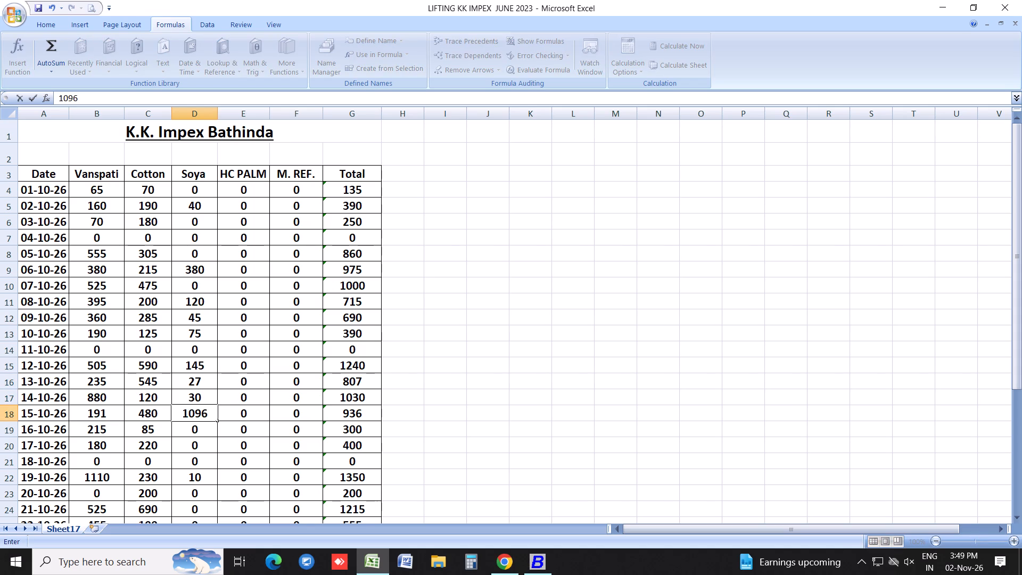
key(BackSpace)
key(Down)
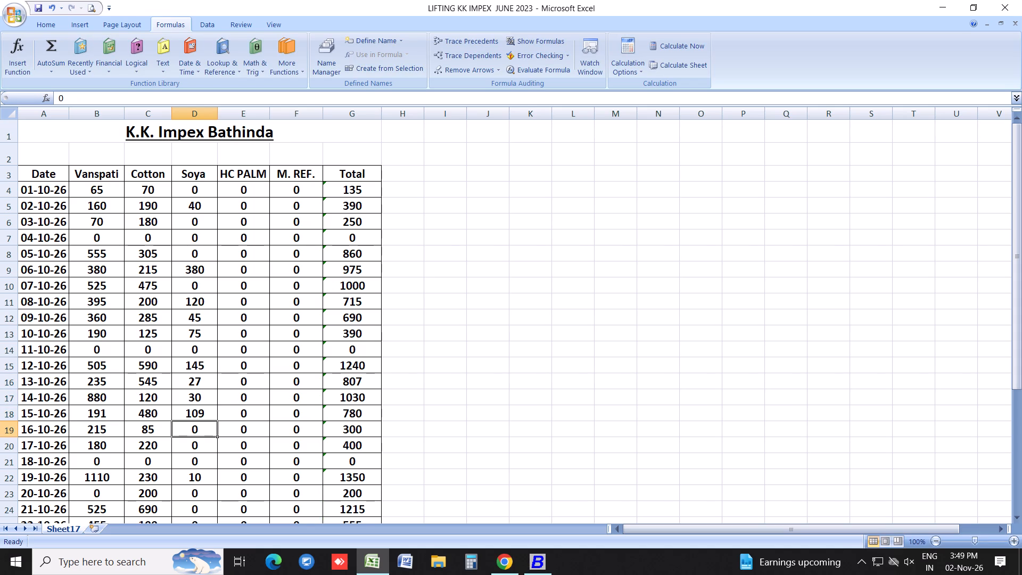
Set the Soya values for 16-10-26, 19-10-26 and 21-10-26 (cells D19, D22 and D24) to 270, 30 and 35.
text(270)
key(Down)
key(Down)
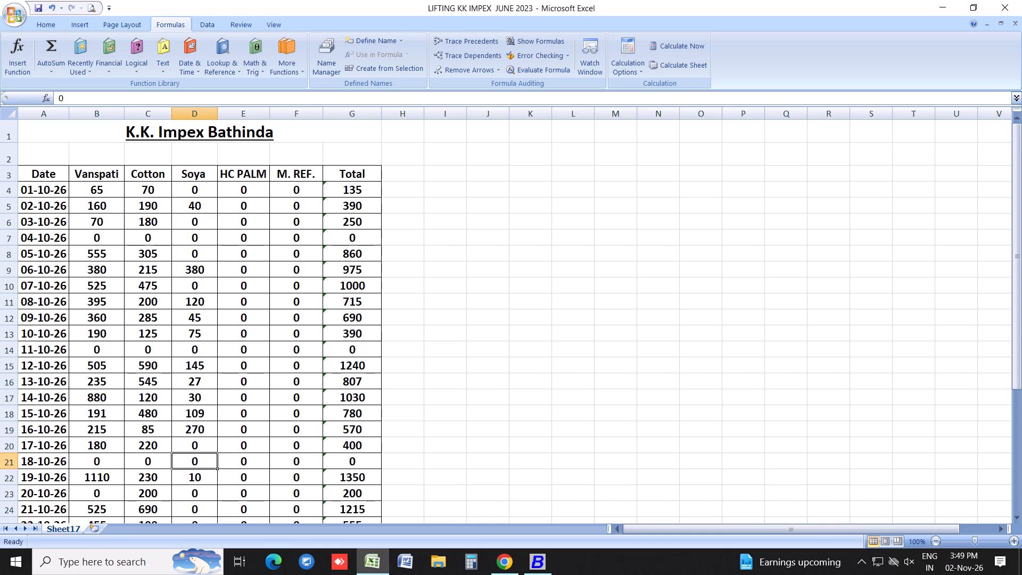
key(Down)
text(30)
key(Down)
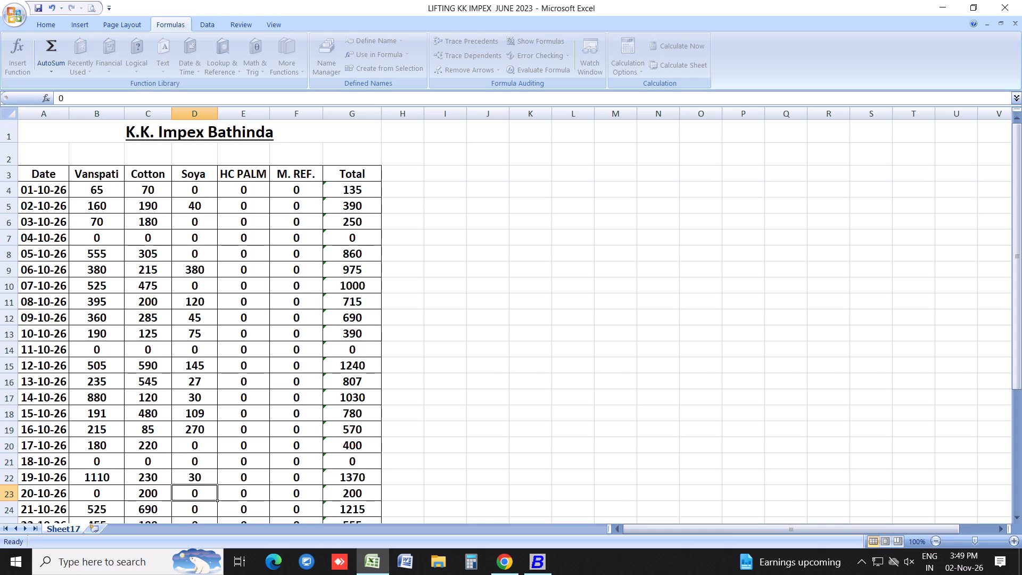
key(Down)
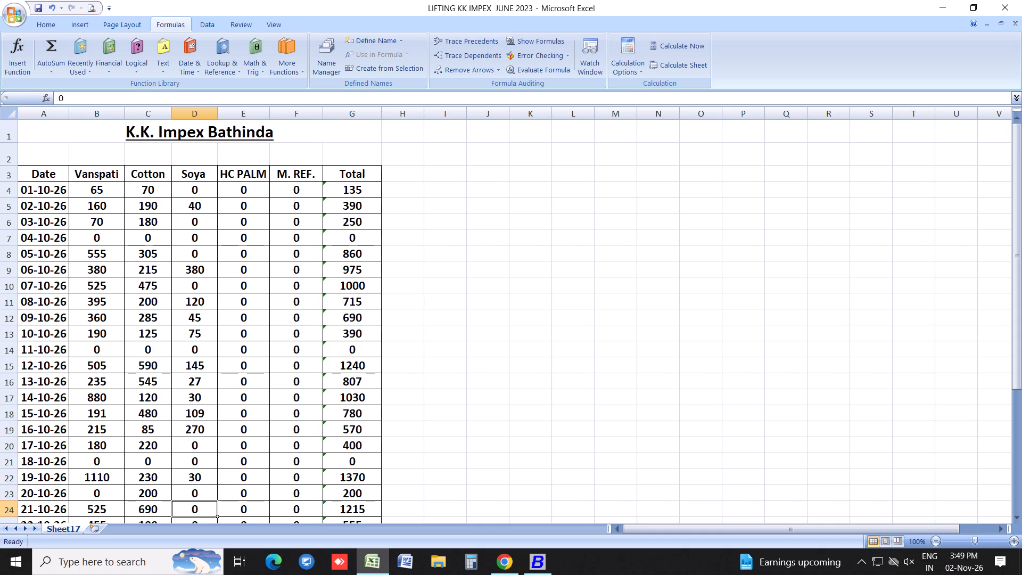
text(35)
key(Down)
Set the Soya values for 26-10-26 to 31-10-26 (cells D29 to D34) to 300, 30, 200, 15, 0 and 0.
key(Down)
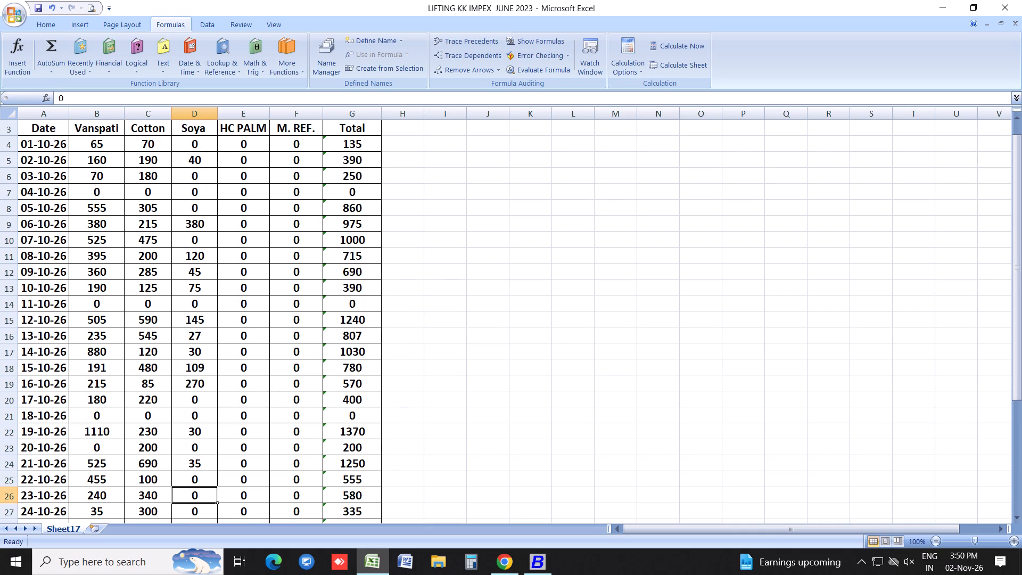
key(Down)
key(Down)
key(Down)
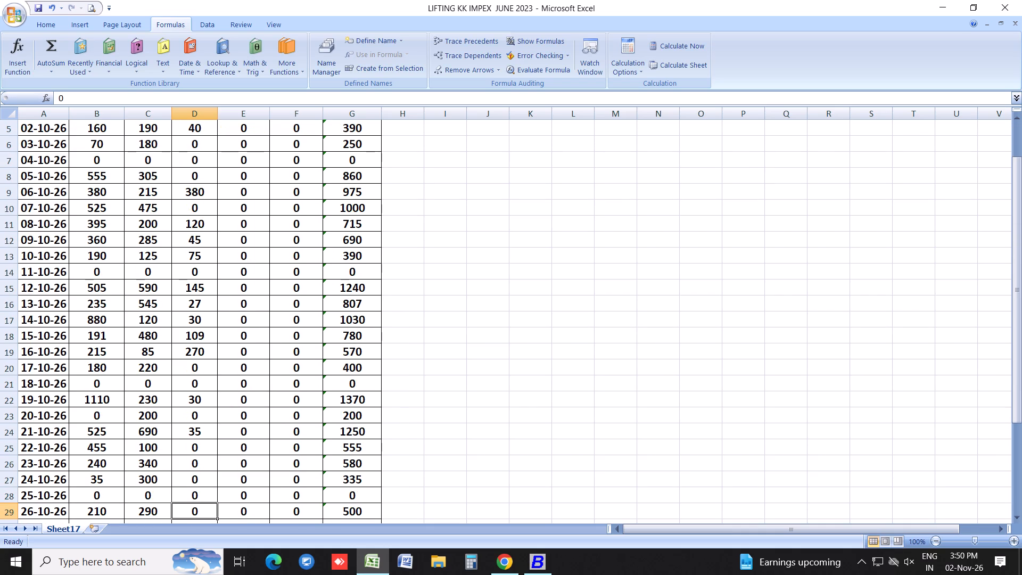
text(300)
key(Down)
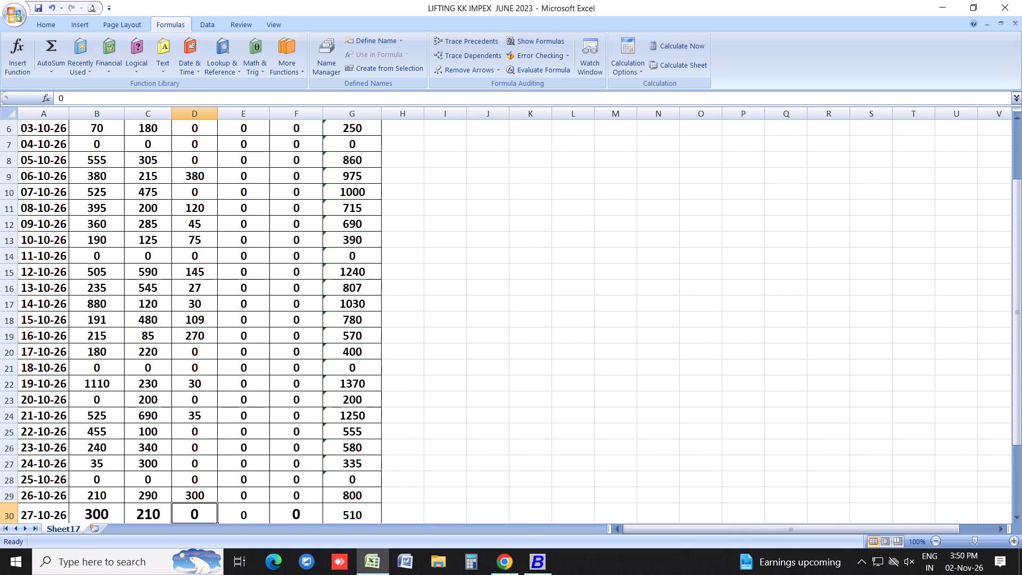
text(30)
key(Down)
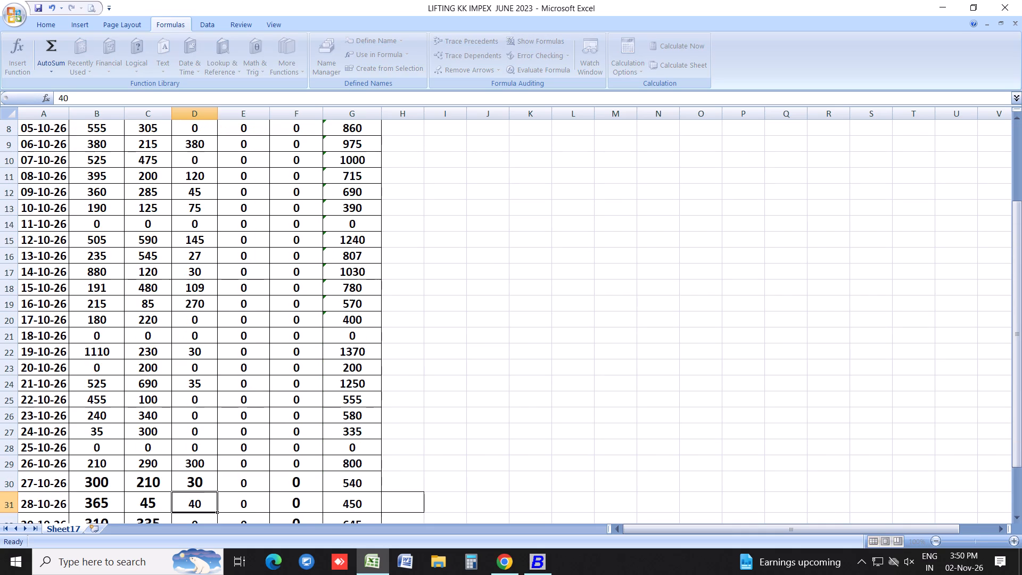
text(200)
key(Down)
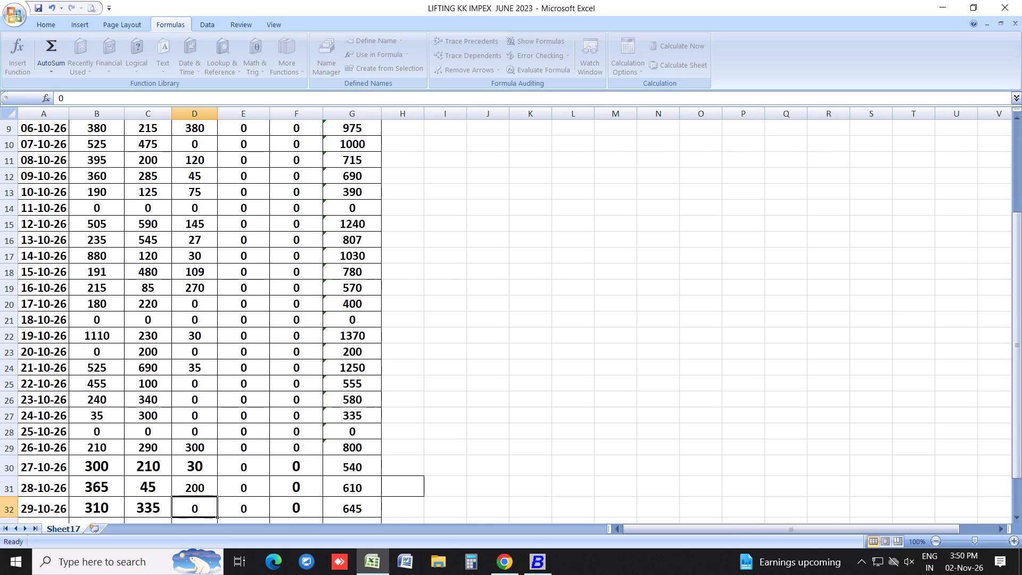
text(15)
key(Down)
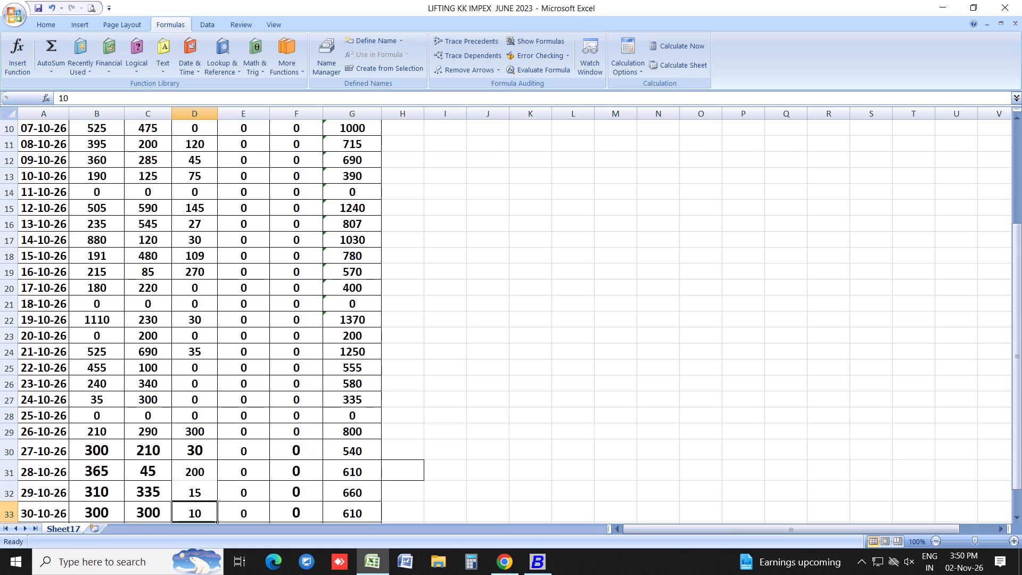
key(0)
key(Down)
key(0)
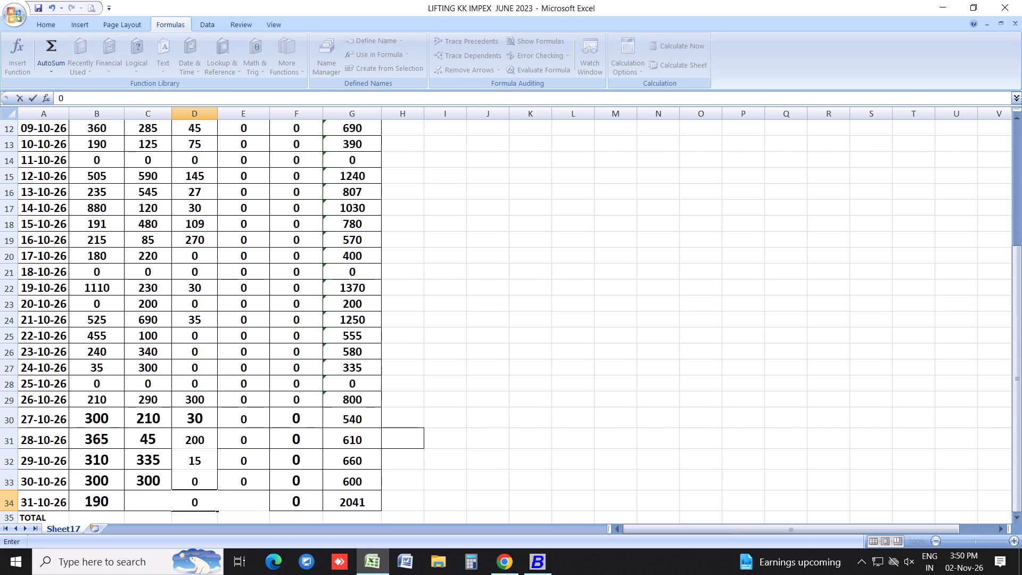
key(Down)
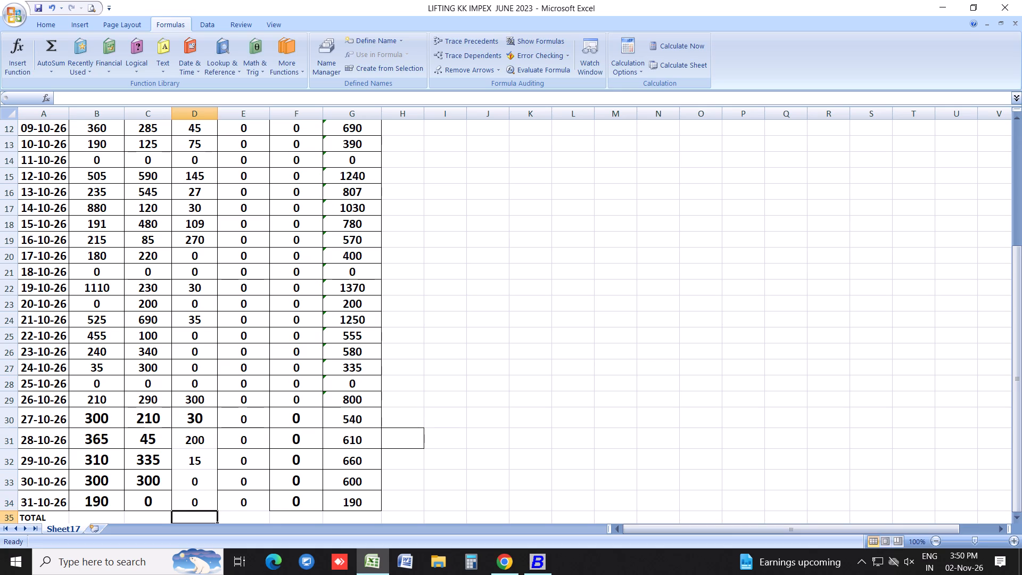
Examine the daily sum formulas in the Total column, including the error-check options for the 13-10-26 row.
key(Down)
key(Right)
key(Right)
key(Right)
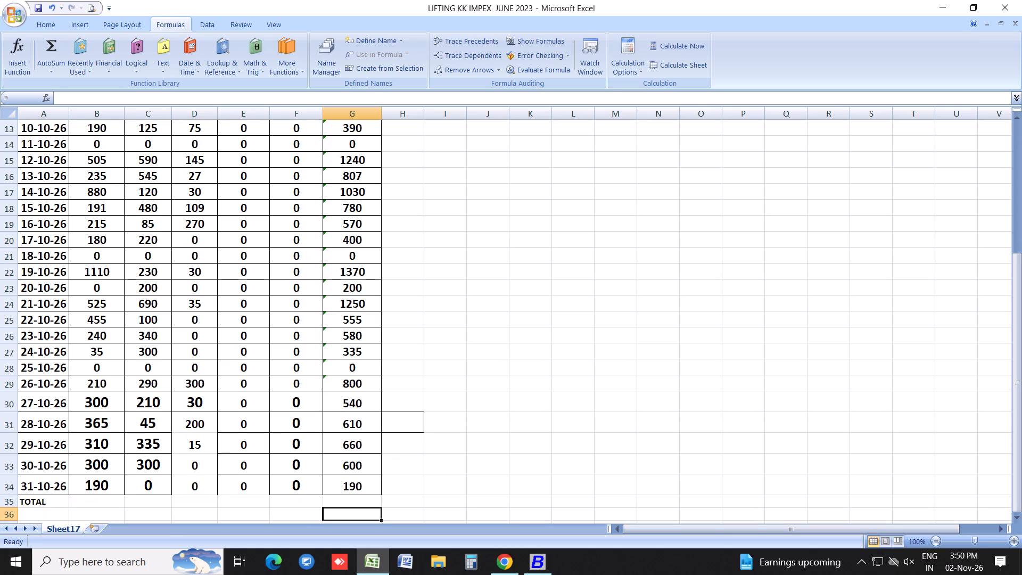
key(Up)
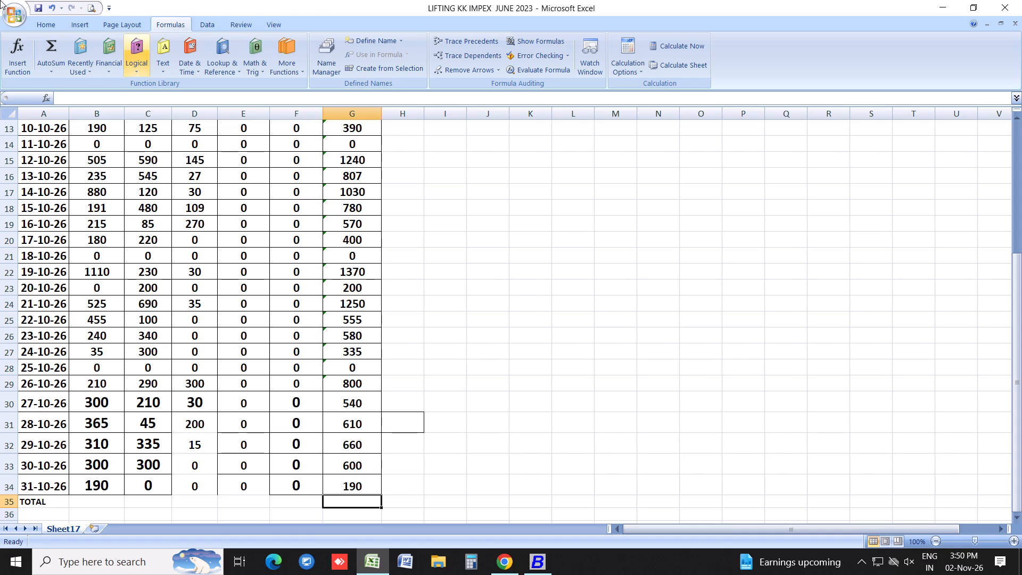
click(323, 168)
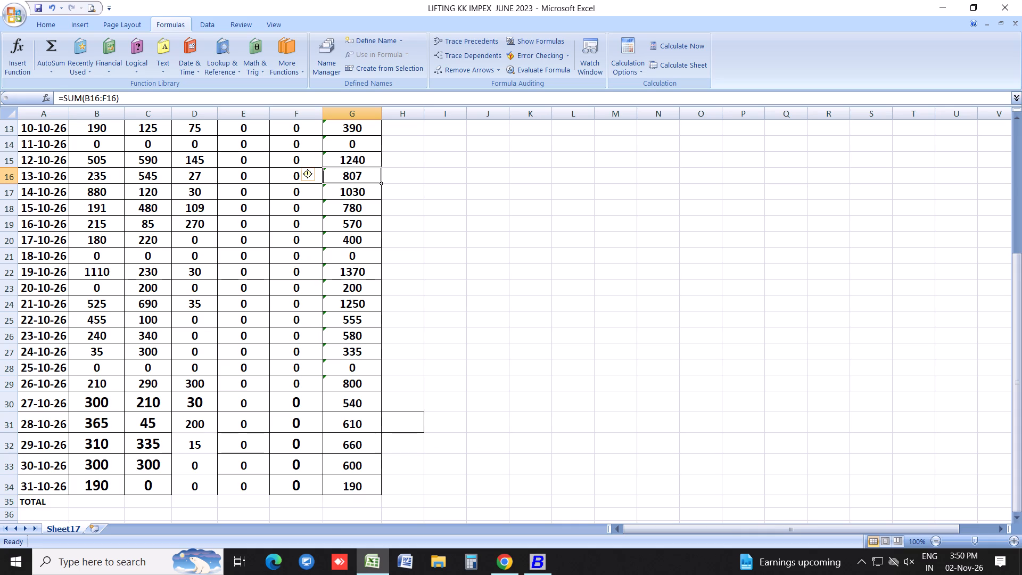
click(303, 171)
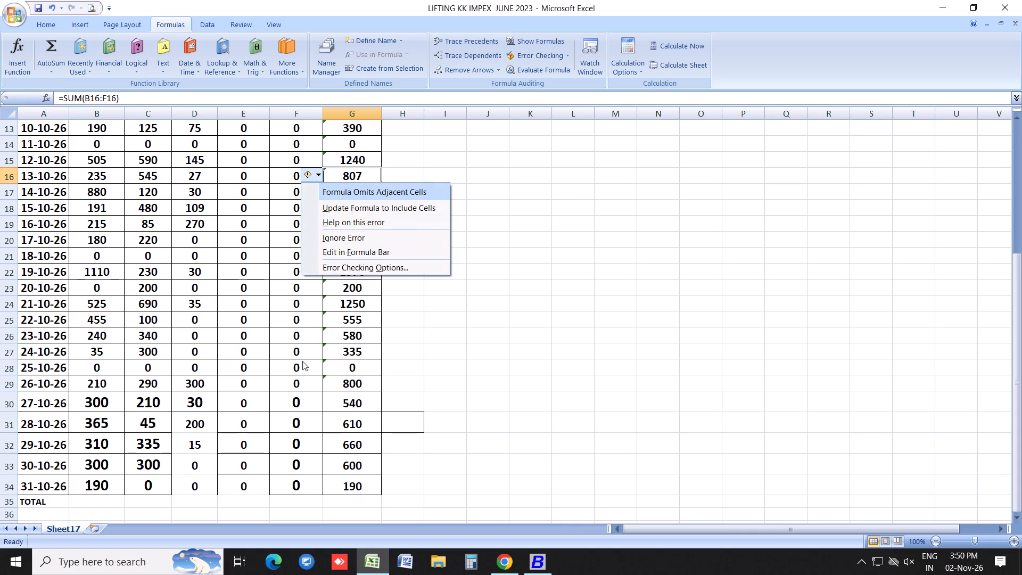
click(359, 483)
click(359, 502)
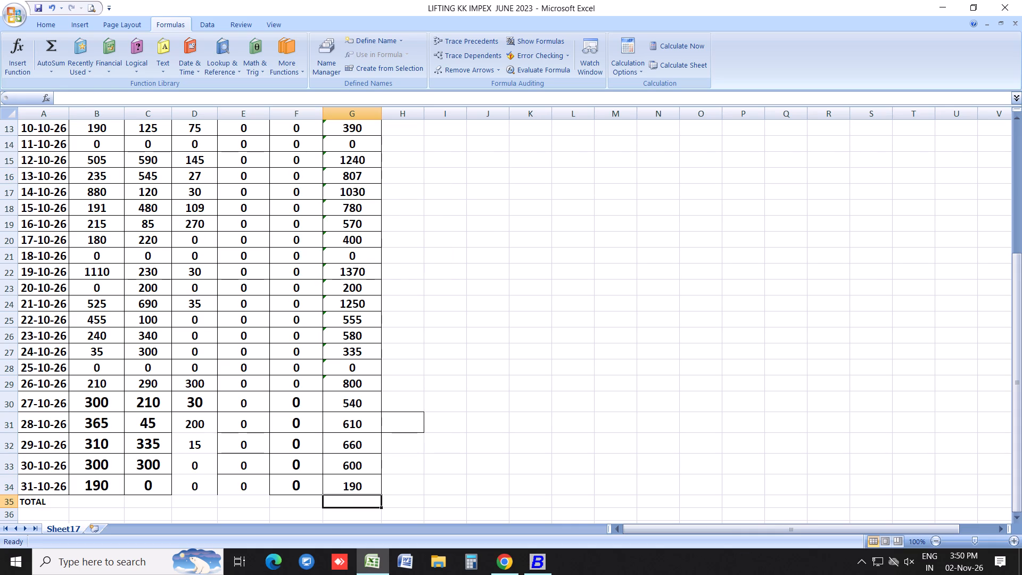
scroll(320, 304, up, 3)
scroll(321, 294, down, 1)
scroll(321, 294, up, 5)
scroll(321, 294, down, 1)
scroll(321, 294, up, 1)
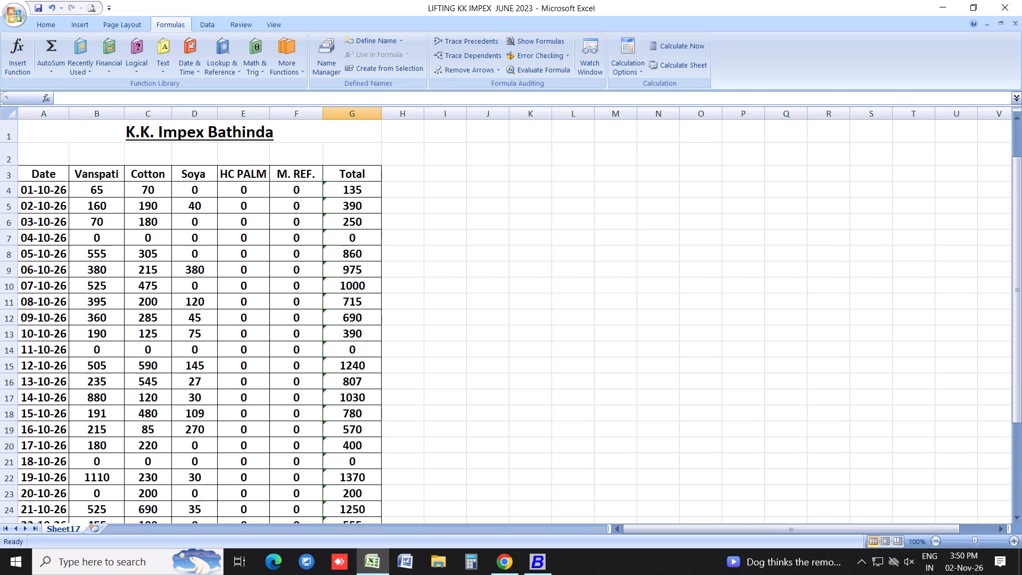
right_click(332, 190)
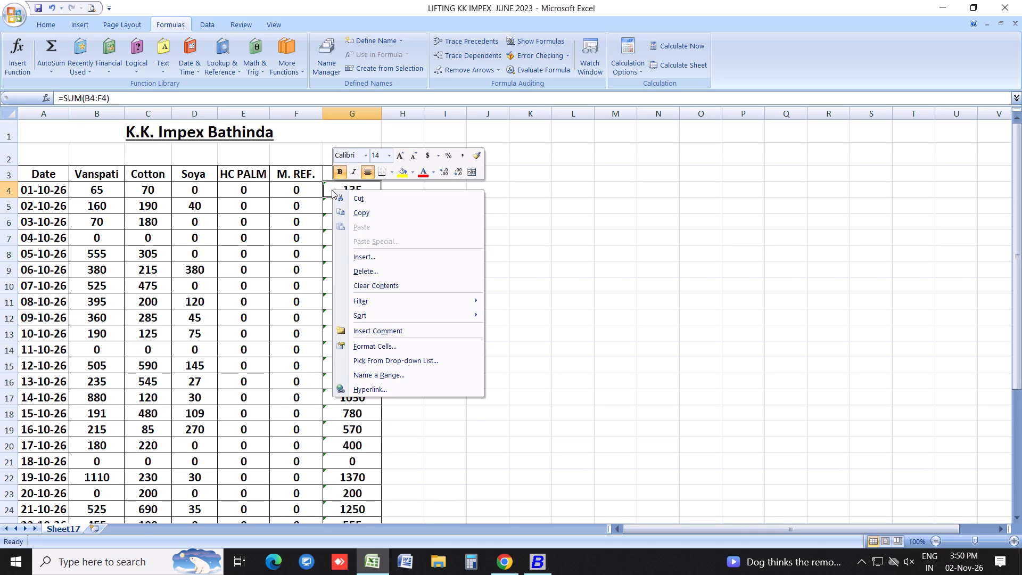
click(327, 201)
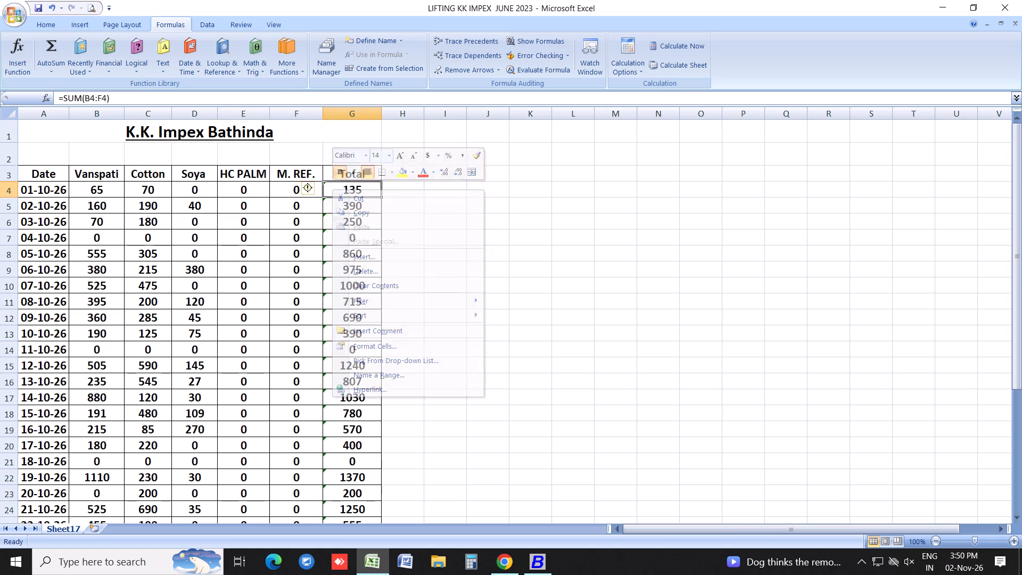
double_click(332, 206)
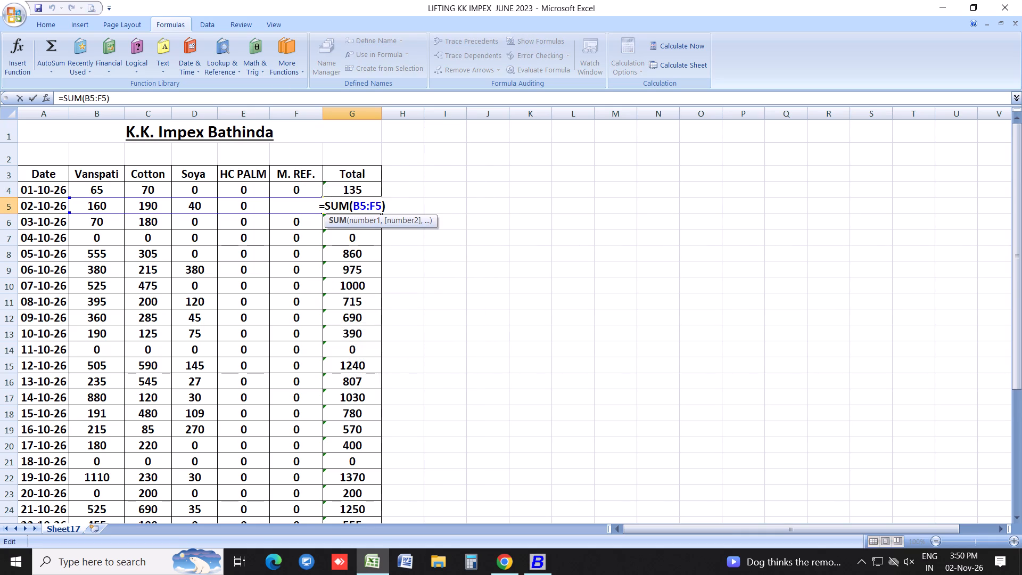
click(365, 326)
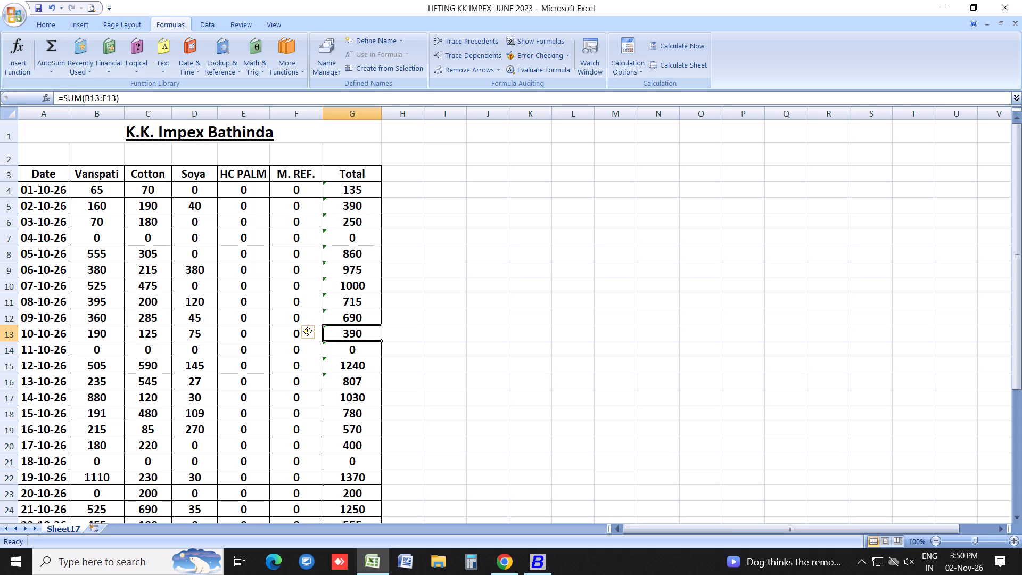
Examine the blank TOTAL row cells for Vanspati, Cotton and Total, and review the daily totals for the whole month.
scroll(337, 245, down, 4)
scroll(320, 290, up, 1)
scroll(320, 292, down, 2)
click(100, 457)
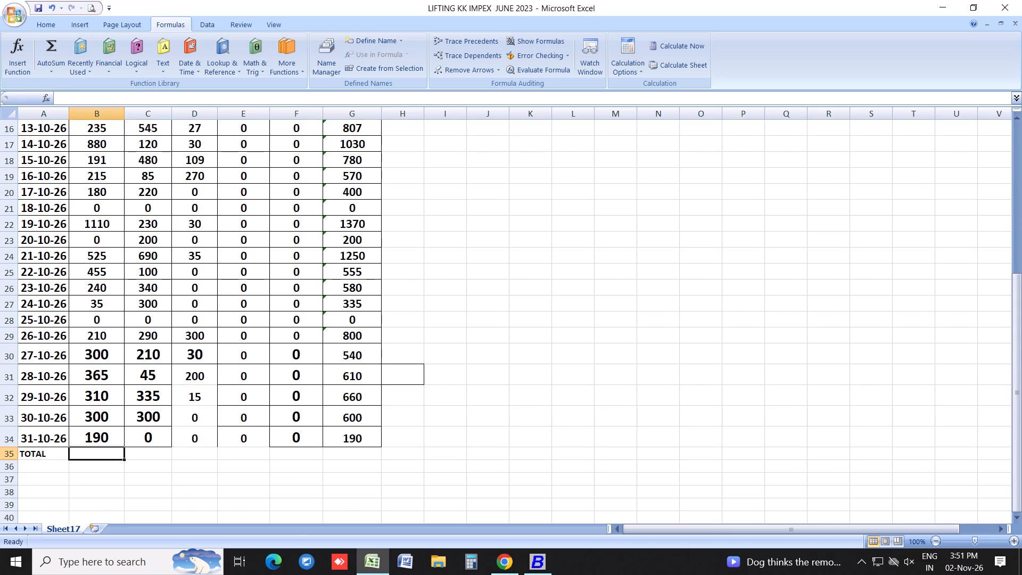
click(158, 456)
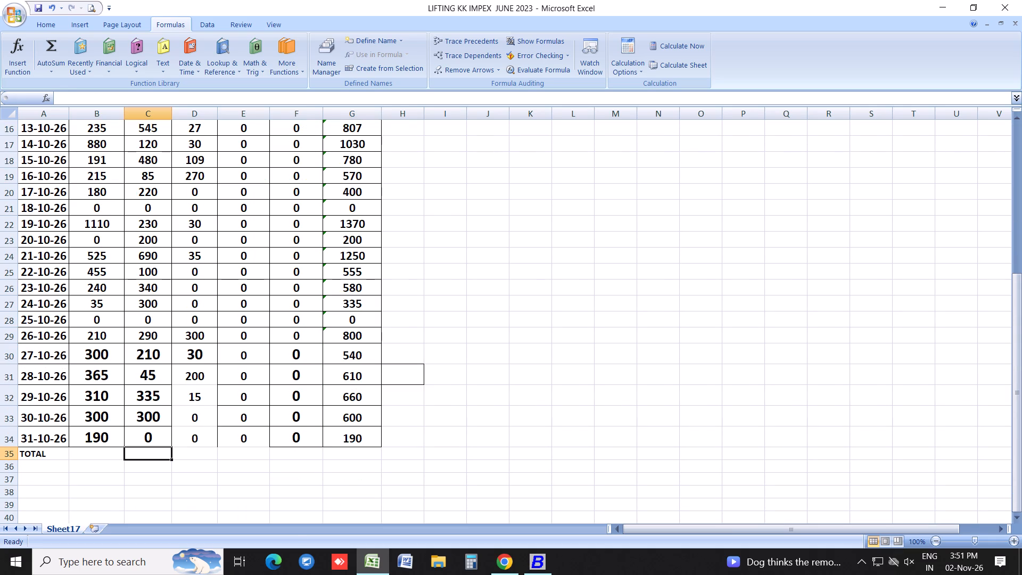
click(357, 453)
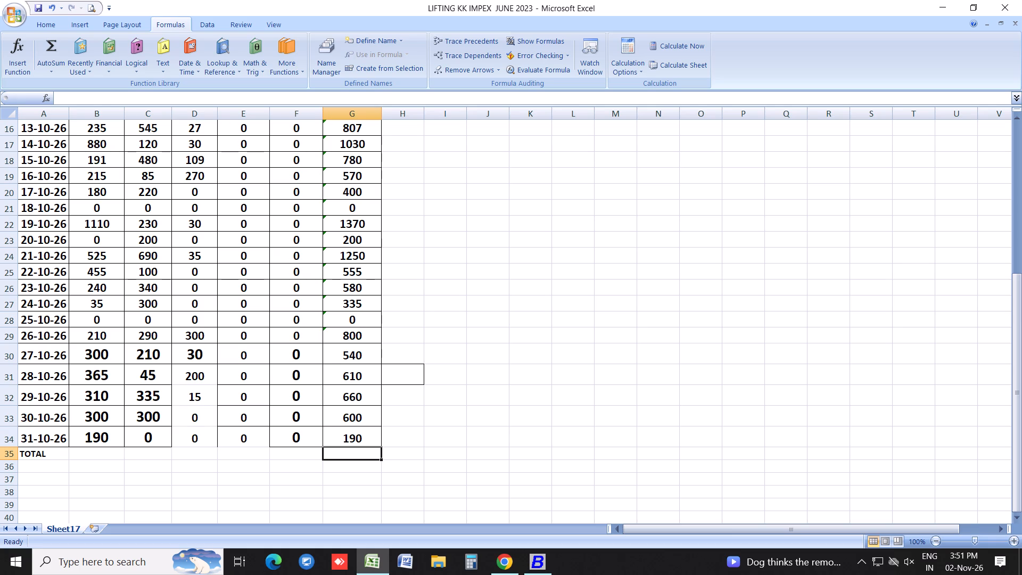
scroll(315, 437, up, 1)
scroll(315, 437, down, 1)
scroll(315, 437, up, 4)
scroll(314, 436, down, 1)
scroll(314, 436, up, 1)
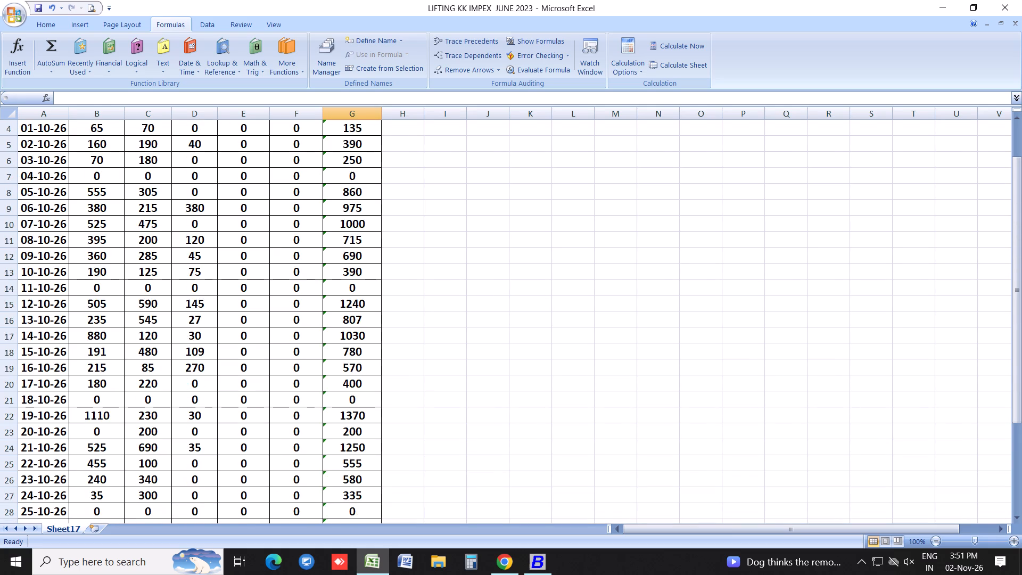
scroll(314, 436, up, 1)
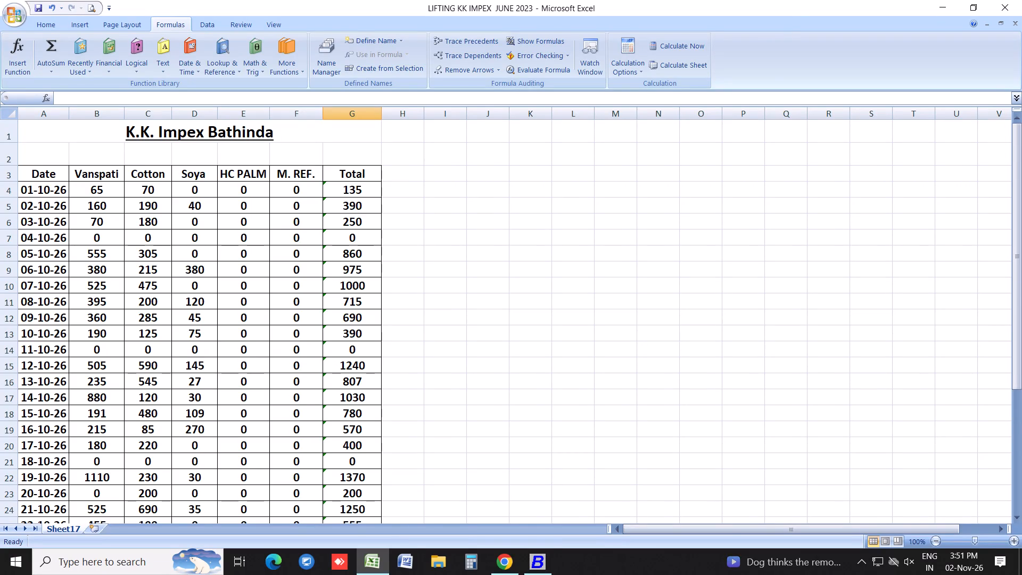
Switch to Calculator, place it beside the table, and add the daily totals for 01-10-26 and 02-10-26: 135 and 390.
click(469, 564)
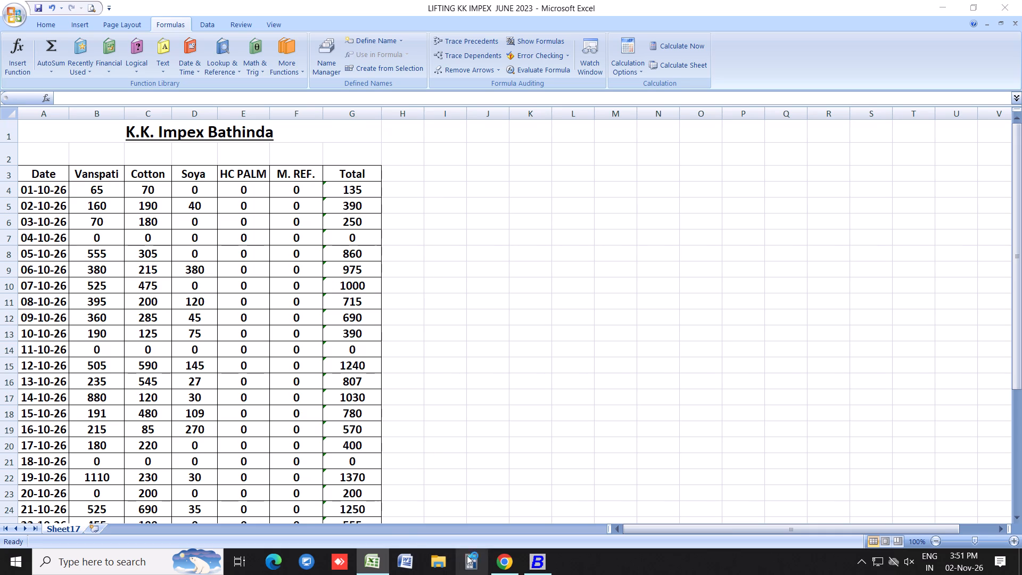
drag(194, 150, 548, 138)
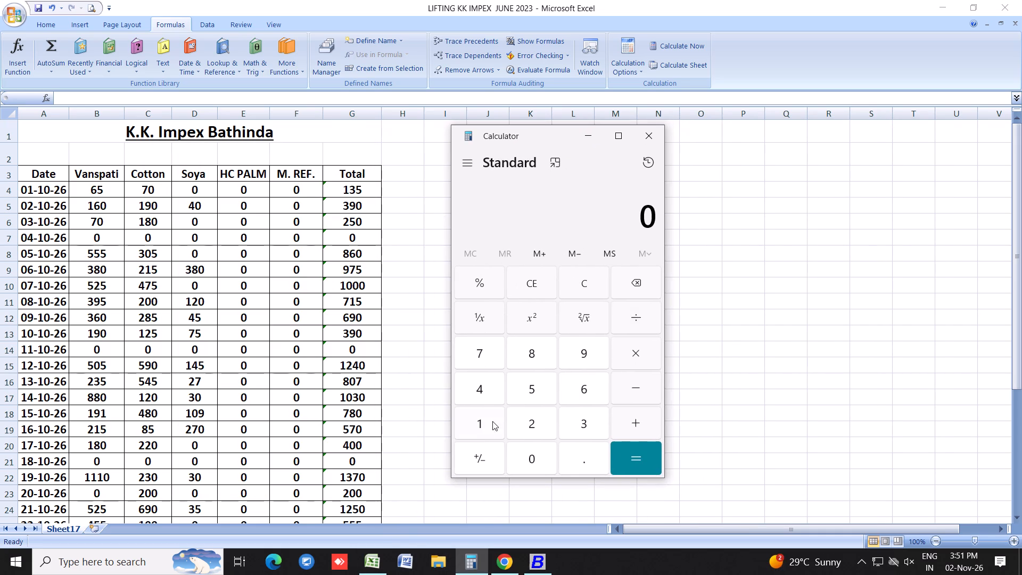
click(492, 421)
click(584, 420)
click(538, 370)
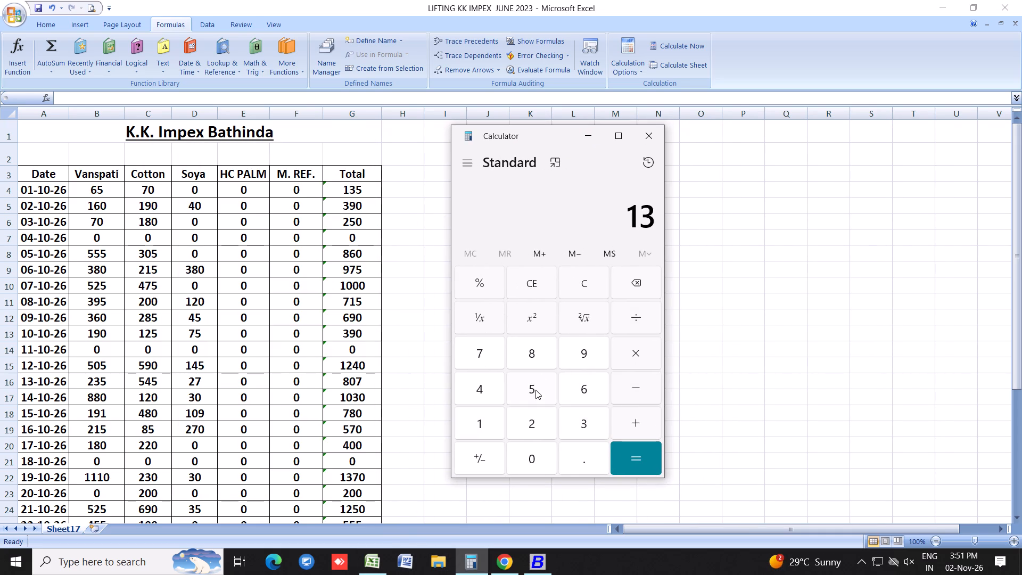
click(536, 390)
drag(631, 408, 633, 413)
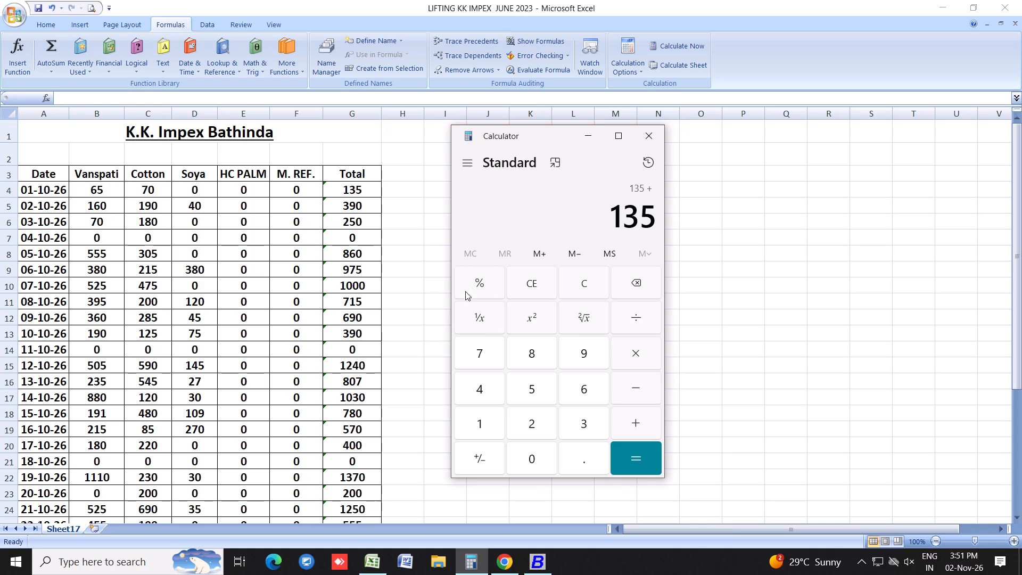
click(582, 415)
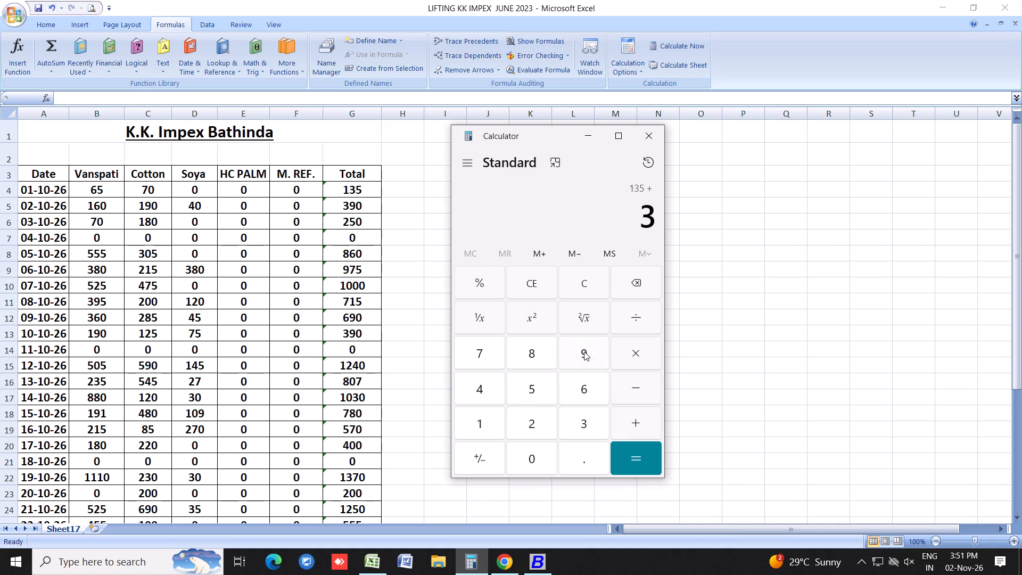
drag(584, 351, 581, 359)
click(541, 457)
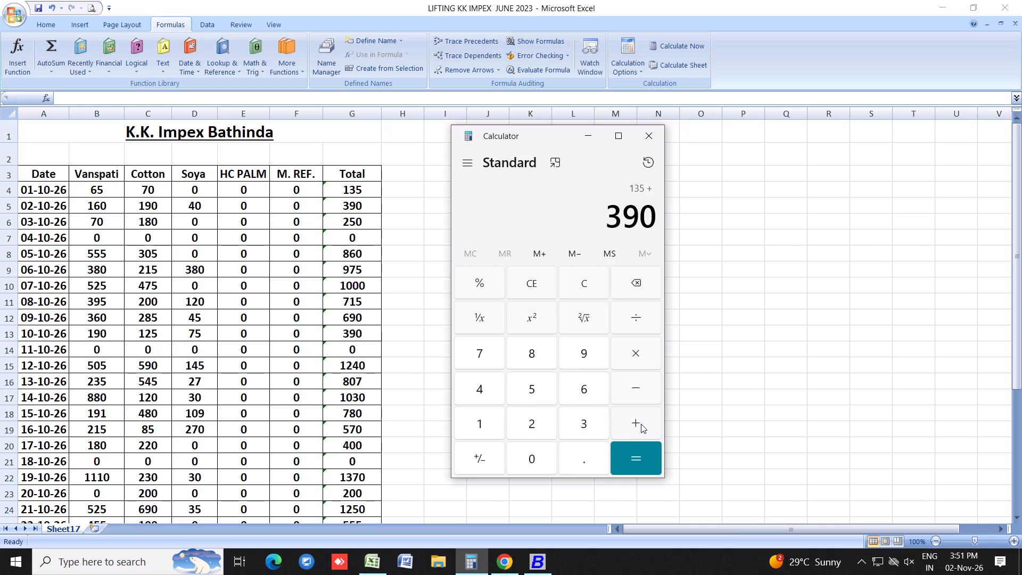
click(641, 423)
Add the daily totals for 03-10-26, 05-10-26 and 06-10-26 to the running sum: 250, 860 and 975.
click(535, 426)
drag(541, 390, 541, 396)
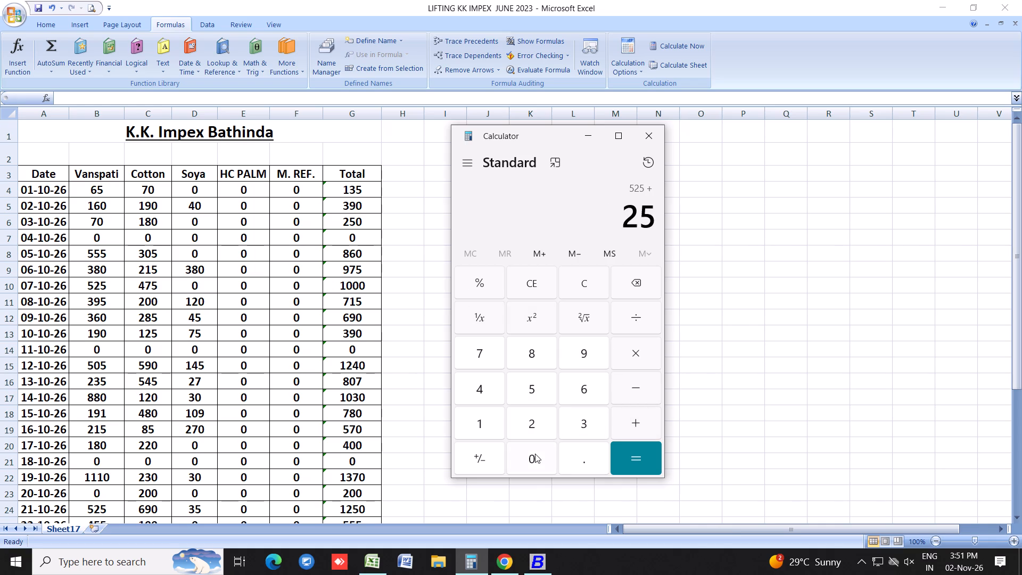
click(535, 454)
click(633, 424)
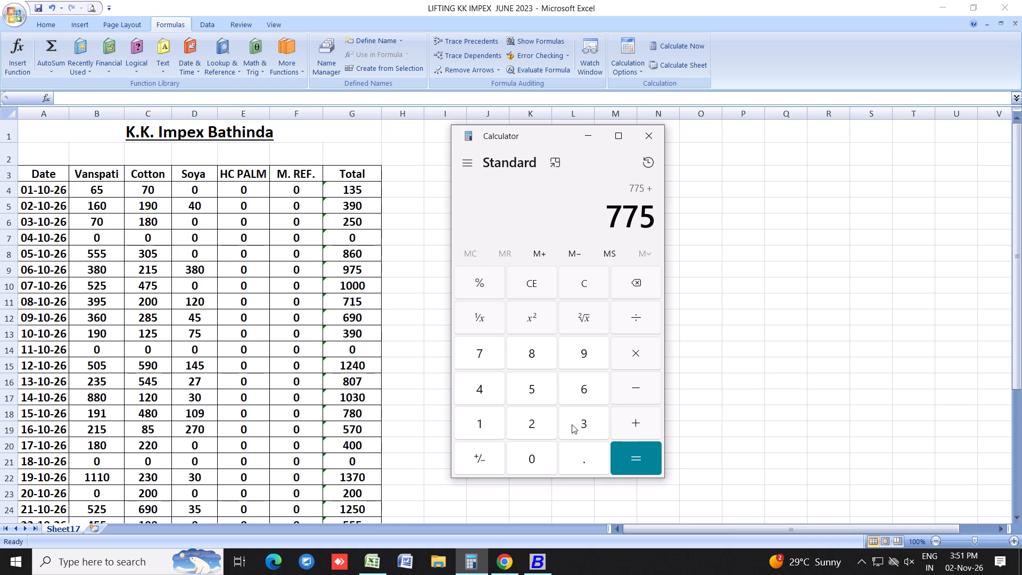
click(532, 350)
click(574, 383)
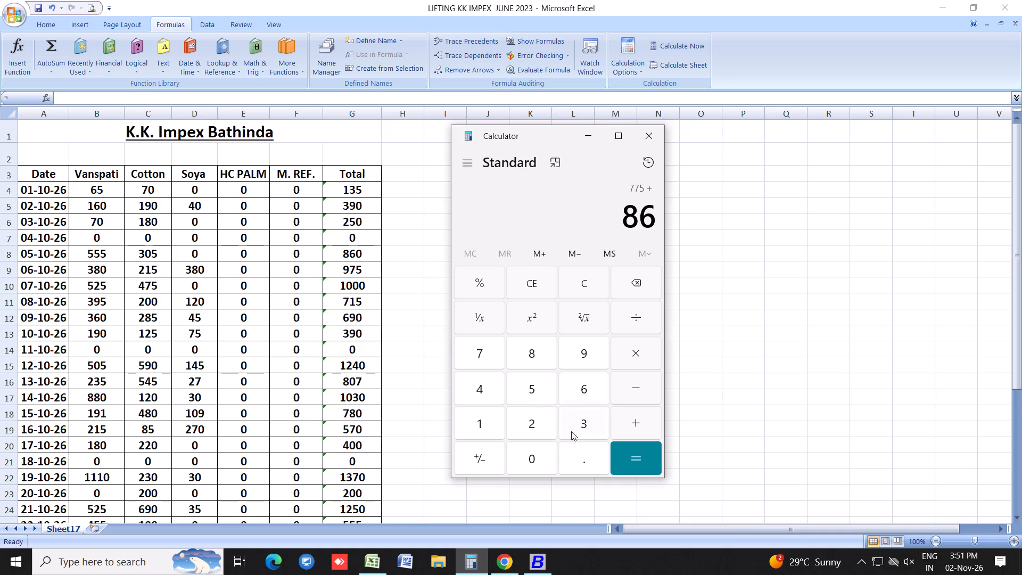
click(534, 461)
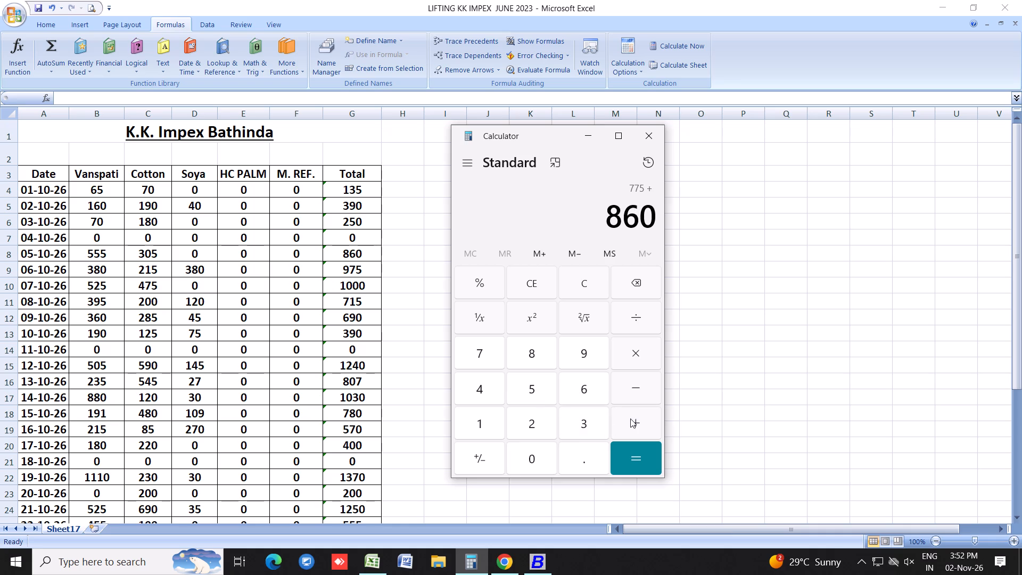
click(631, 418)
click(581, 356)
click(476, 351)
click(523, 387)
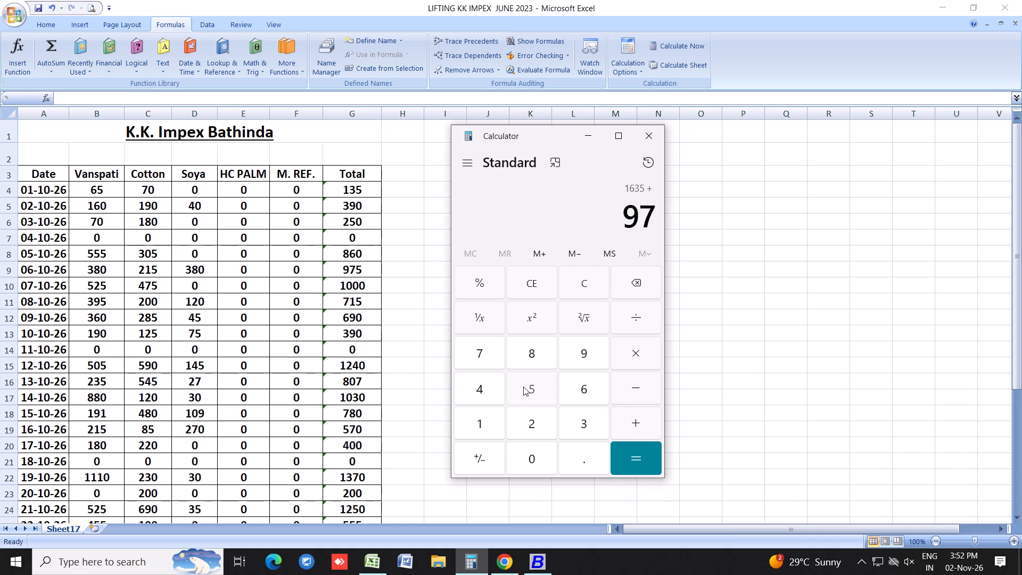
click(637, 420)
Add the daily totals for 07-10-26 to 09-10-26 to the running sum: 1000, 715 and 690.
click(480, 423)
triple_click(534, 458)
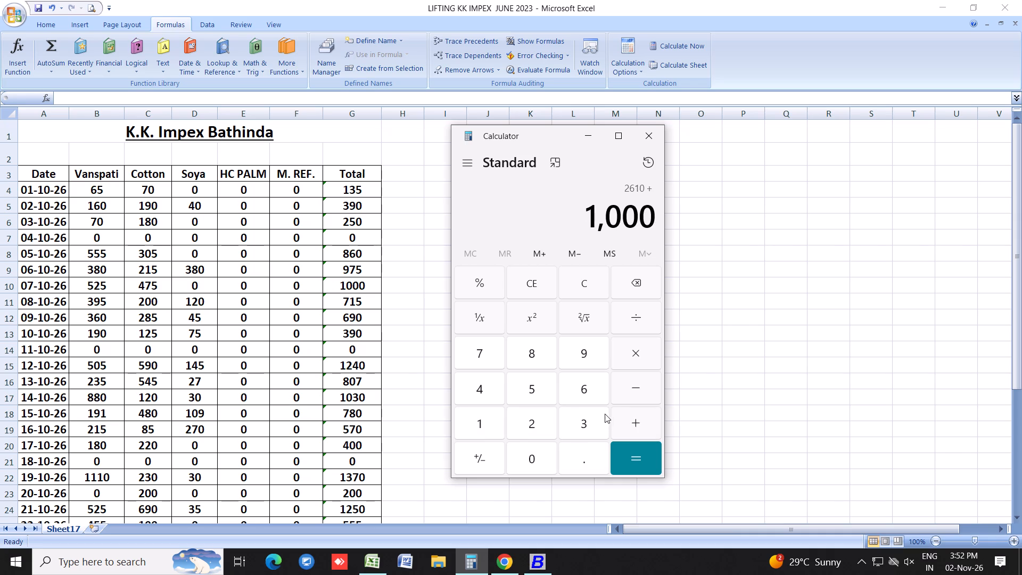
click(640, 420)
click(492, 356)
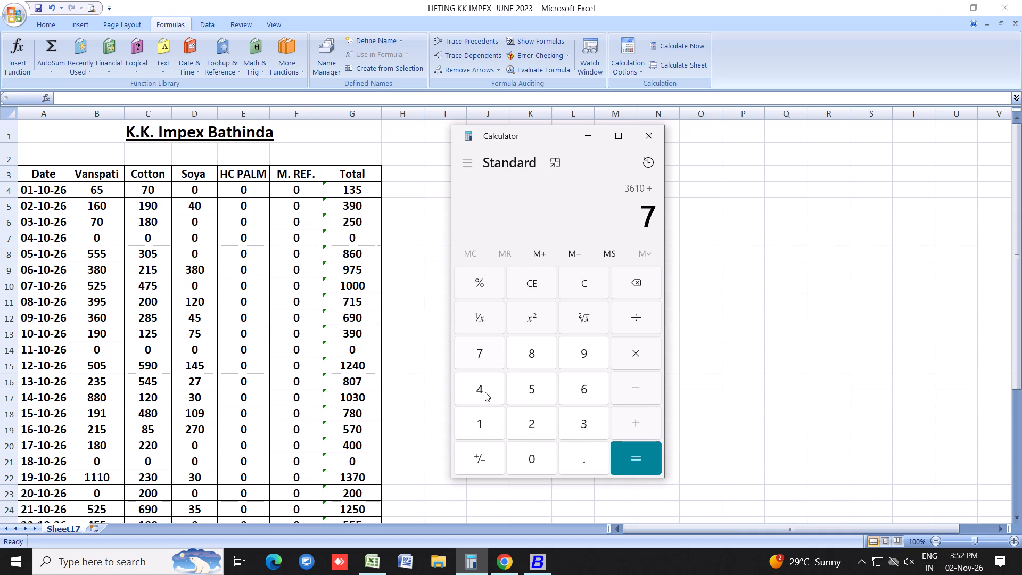
click(482, 425)
click(522, 384)
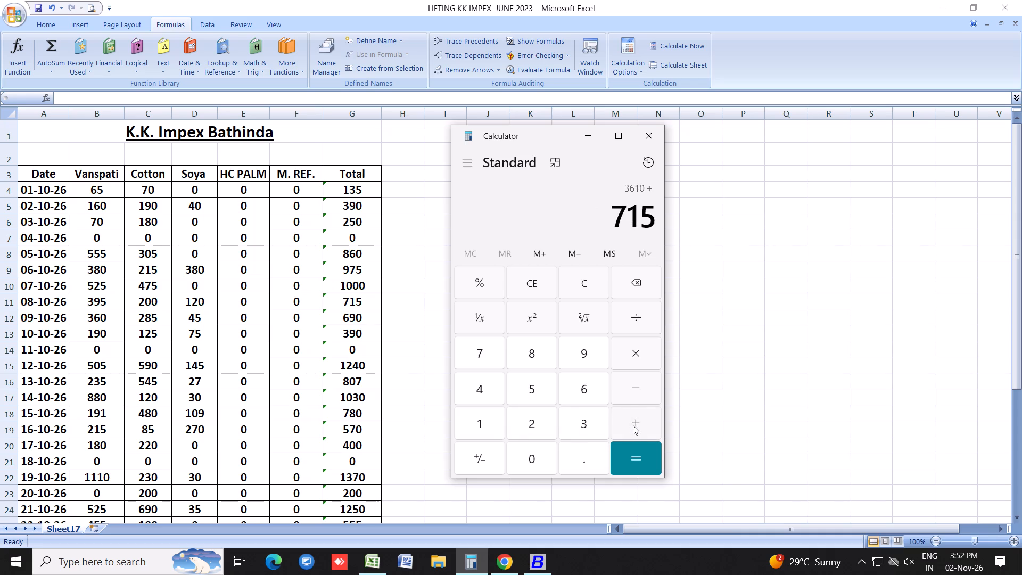
click(633, 425)
click(578, 390)
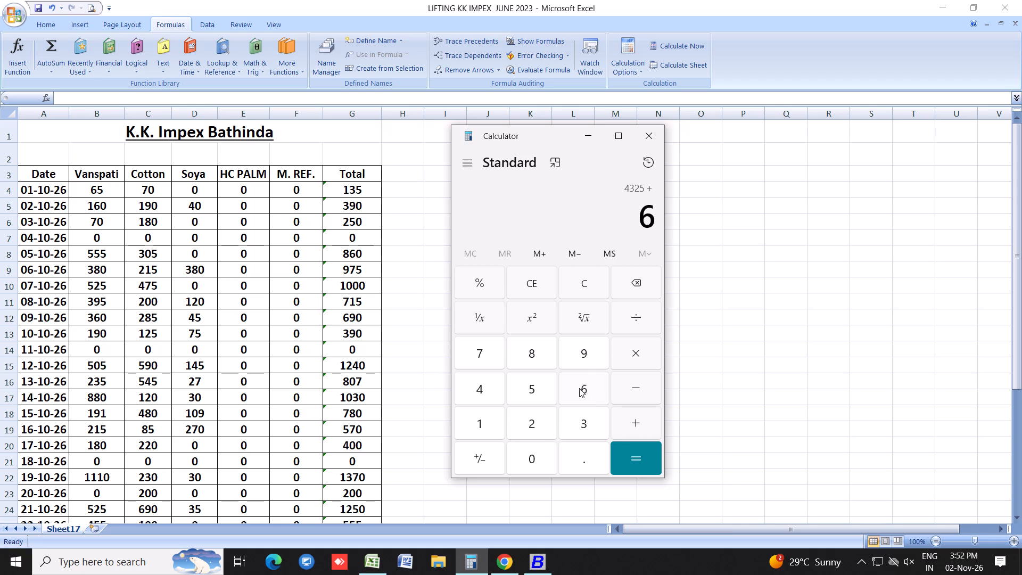
click(582, 356)
click(539, 459)
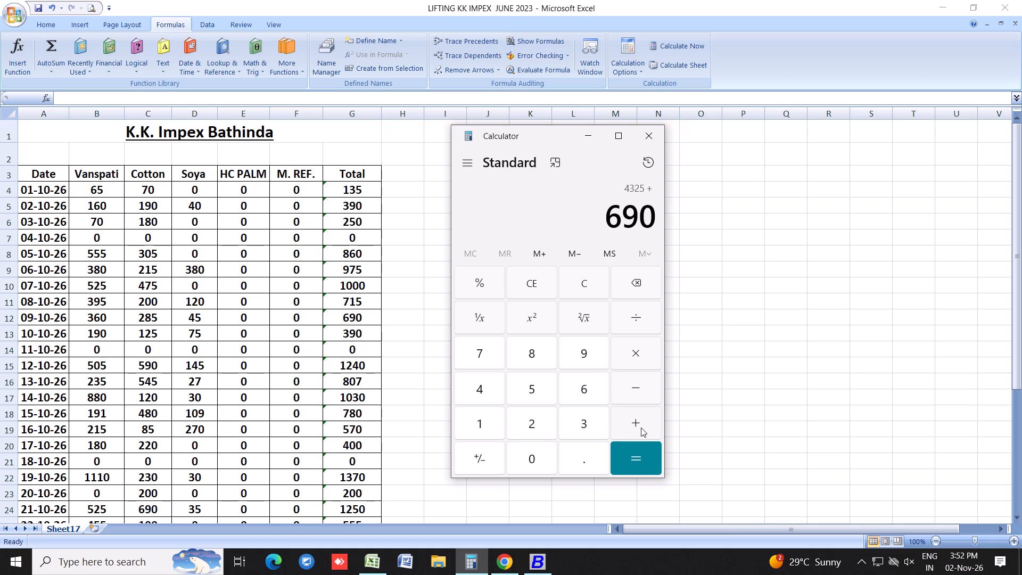
click(642, 420)
Add the daily totals for 10-10-26, 12-10-26 and 13-10-26 to the running sum: 390, 1240 and 807.
click(585, 424)
click(582, 341)
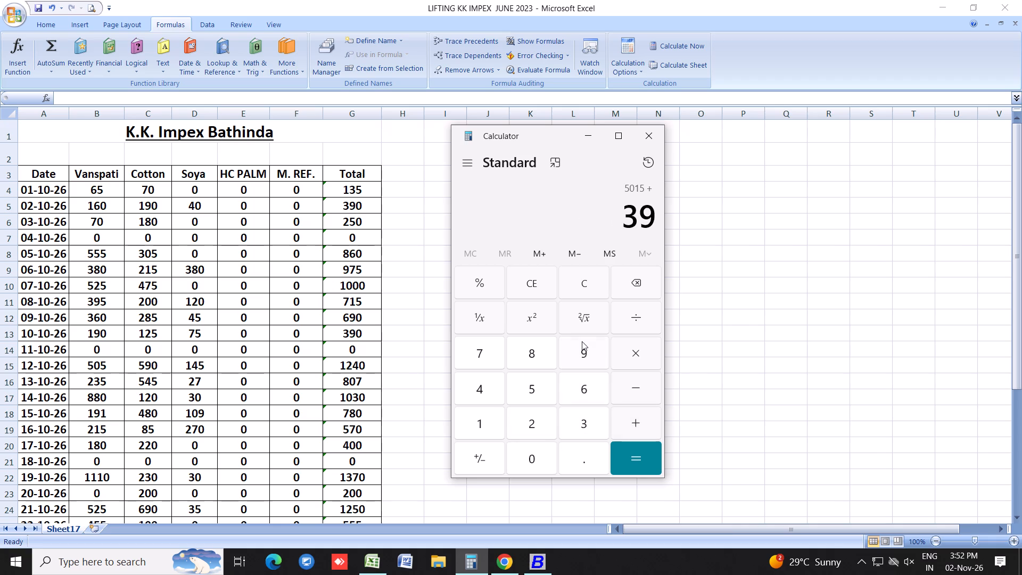
click(540, 453)
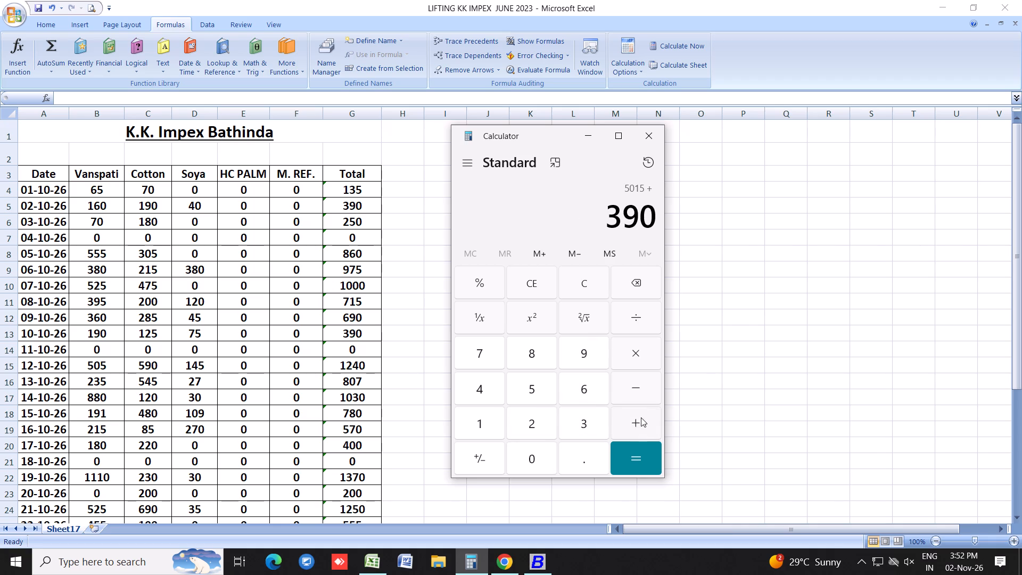
click(641, 417)
click(489, 426)
click(514, 421)
click(473, 389)
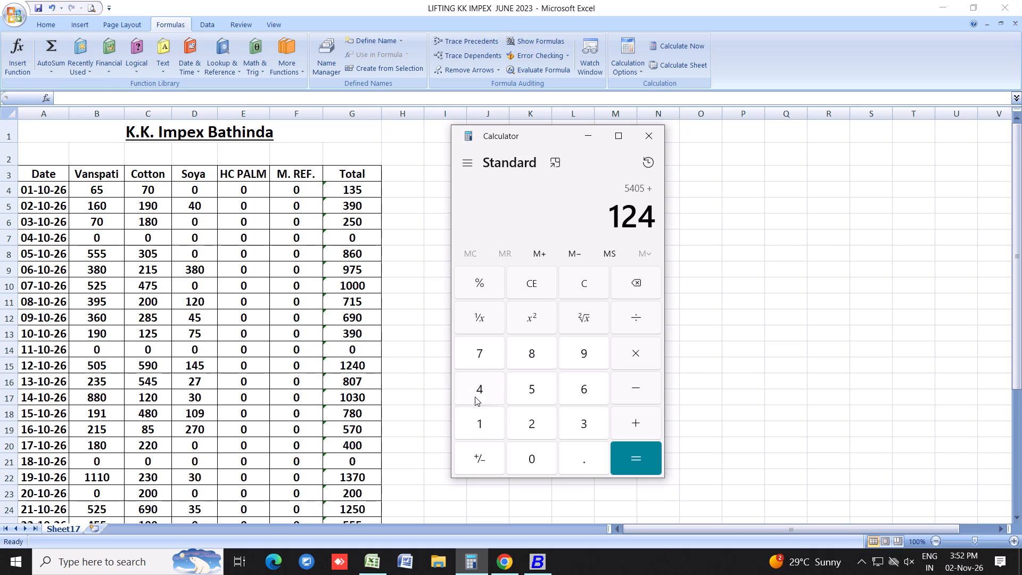
click(530, 459)
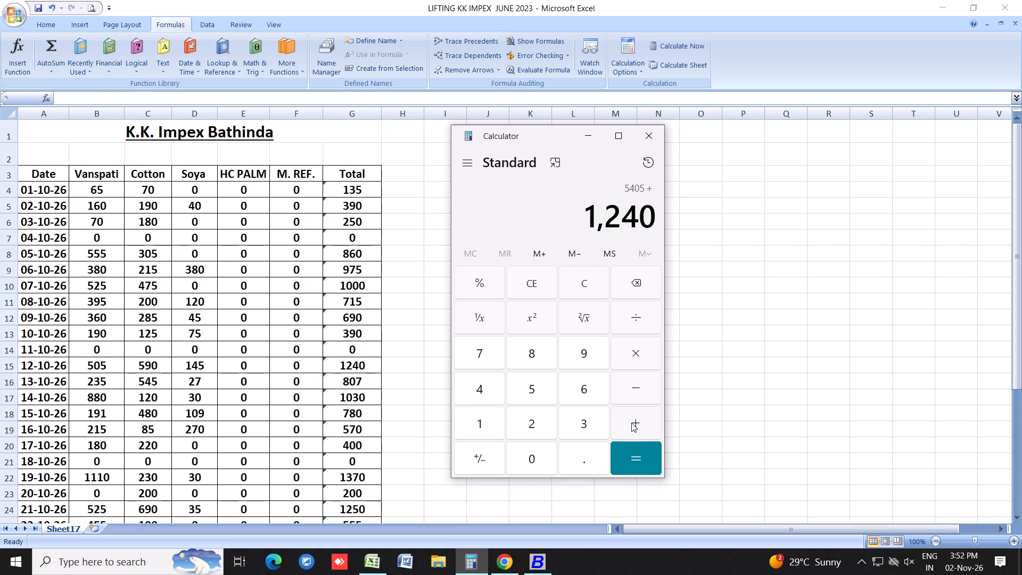
click(632, 421)
click(534, 354)
click(530, 465)
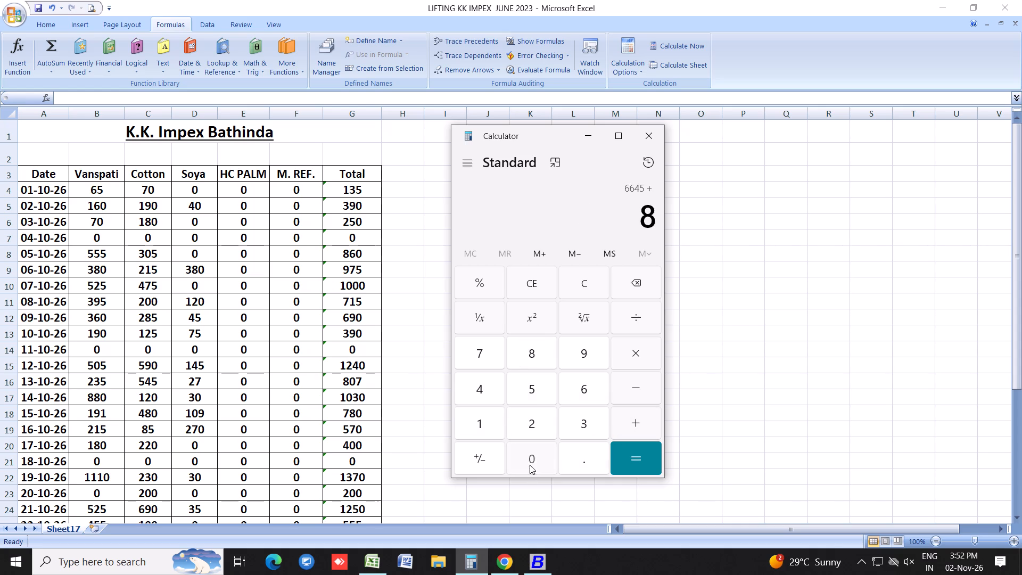
click(467, 355)
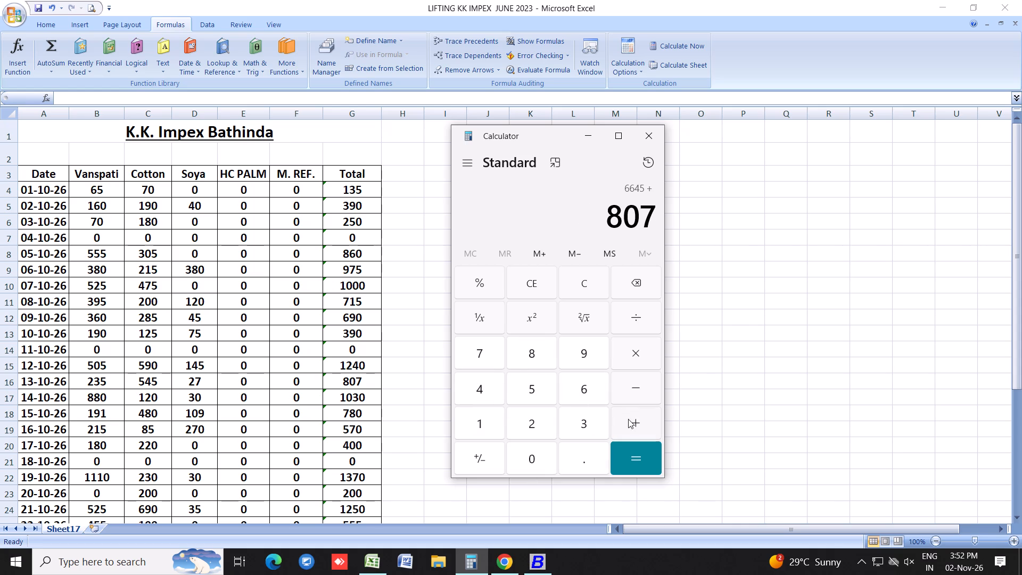
click(628, 419)
Add the daily totals for 14-10-26 and 15-10-26 to the running sum: 1030 and 780.
click(481, 424)
click(524, 459)
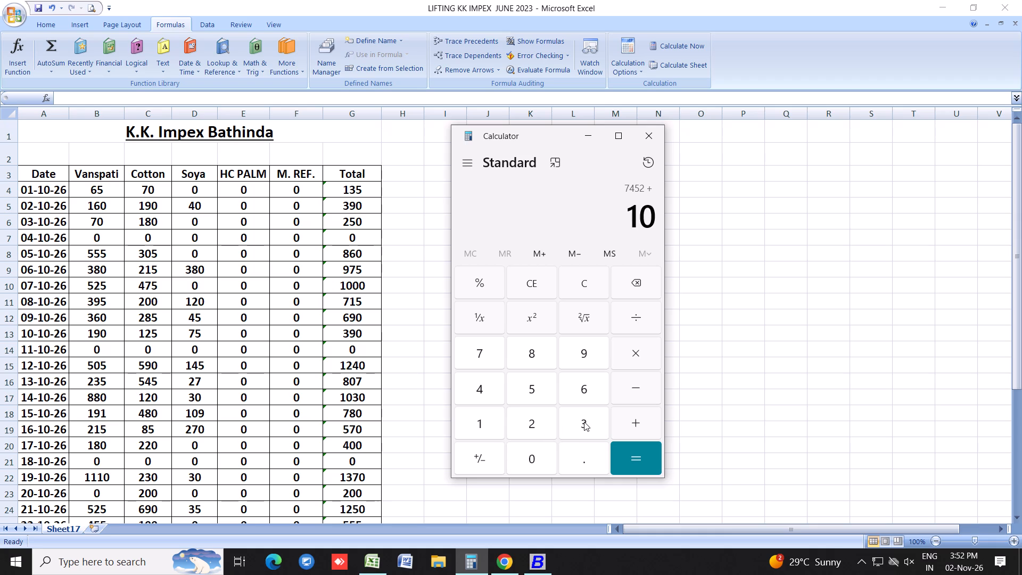
click(584, 422)
click(547, 453)
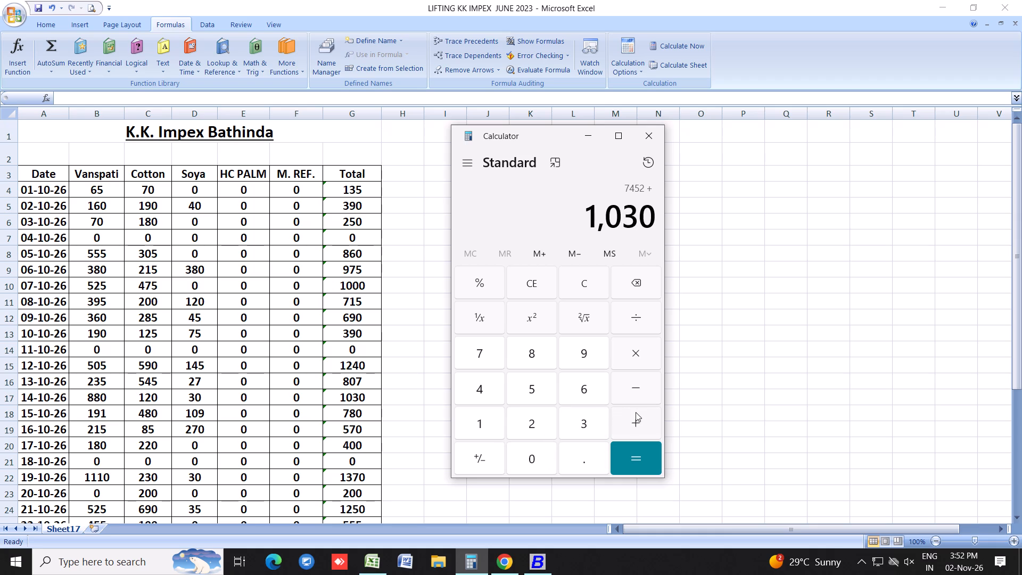
click(633, 417)
click(486, 362)
click(527, 351)
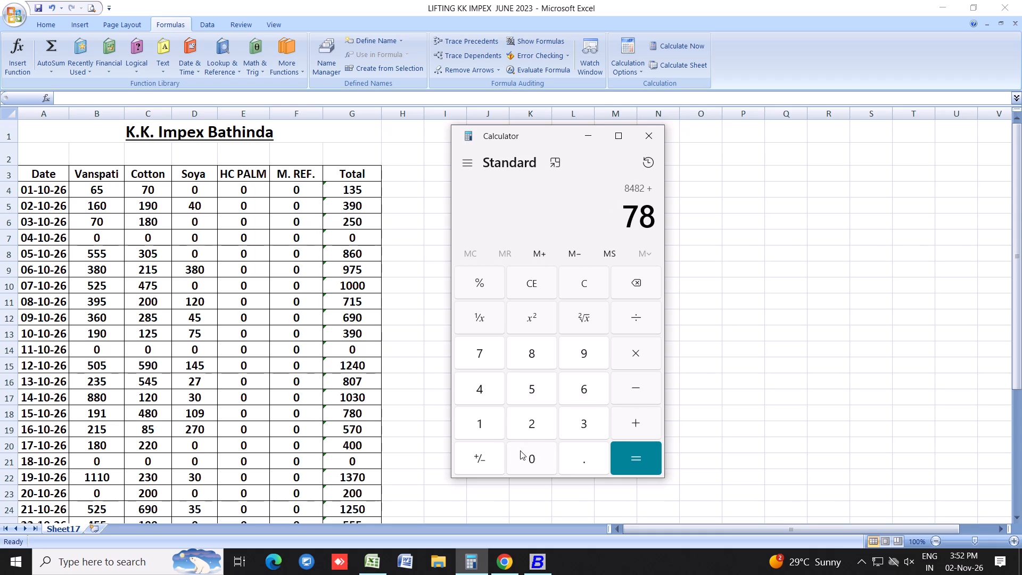
click(527, 451)
click(637, 421)
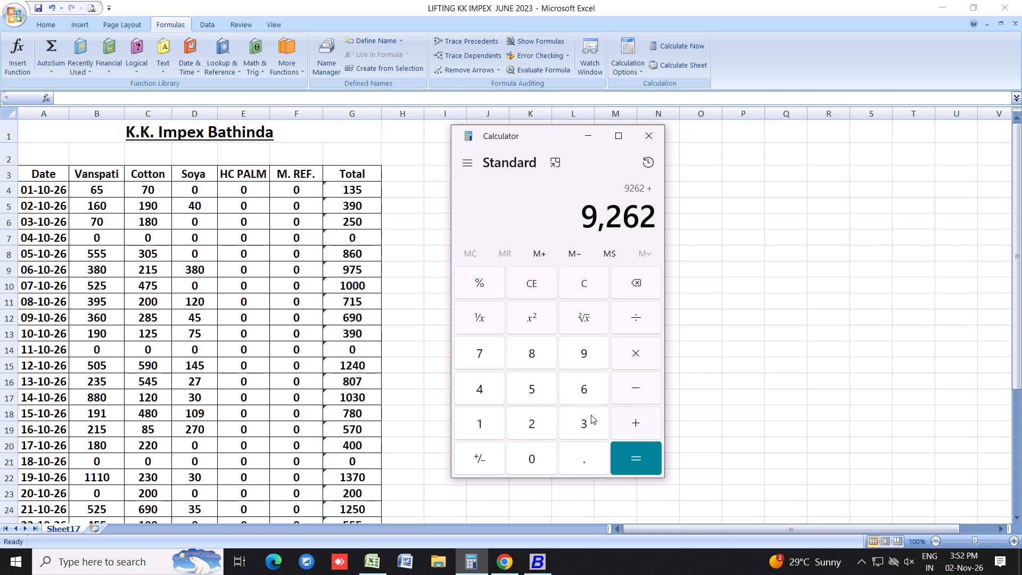
Add the daily totals for 16-10-26 and 17-10-26 to the running sum: 570 and 400.
click(529, 391)
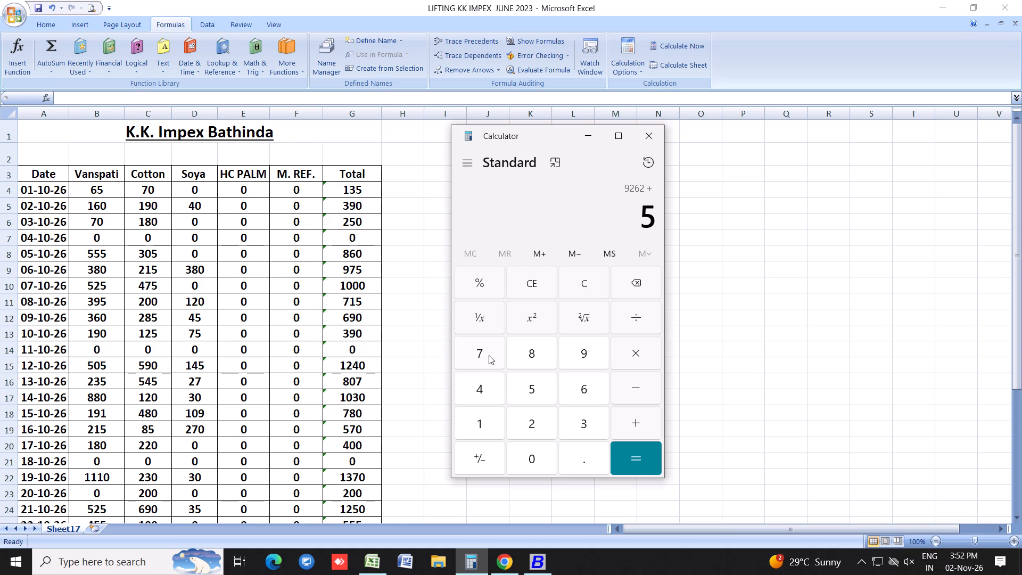
click(490, 355)
click(538, 457)
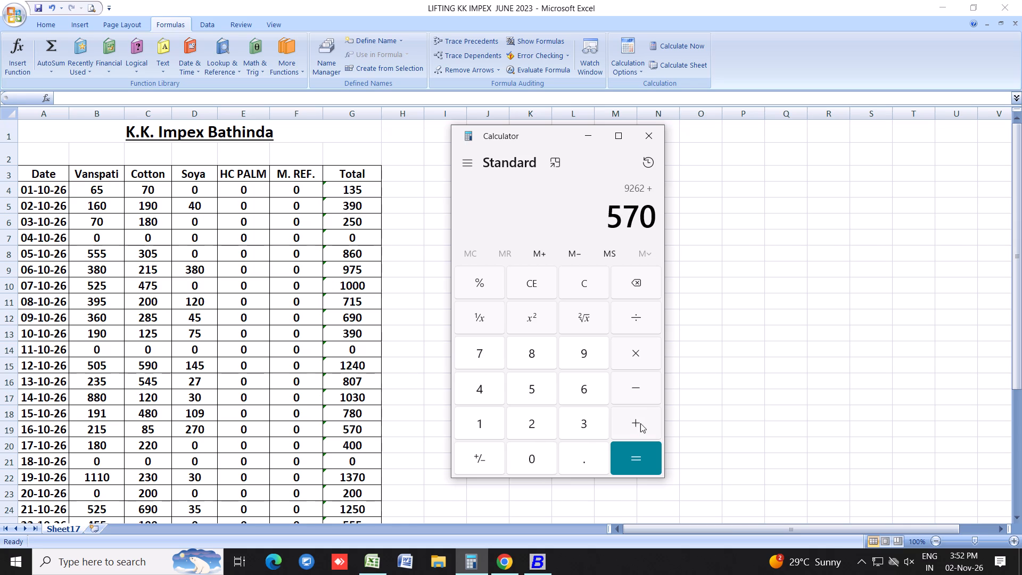
click(643, 422)
click(484, 388)
double_click(533, 458)
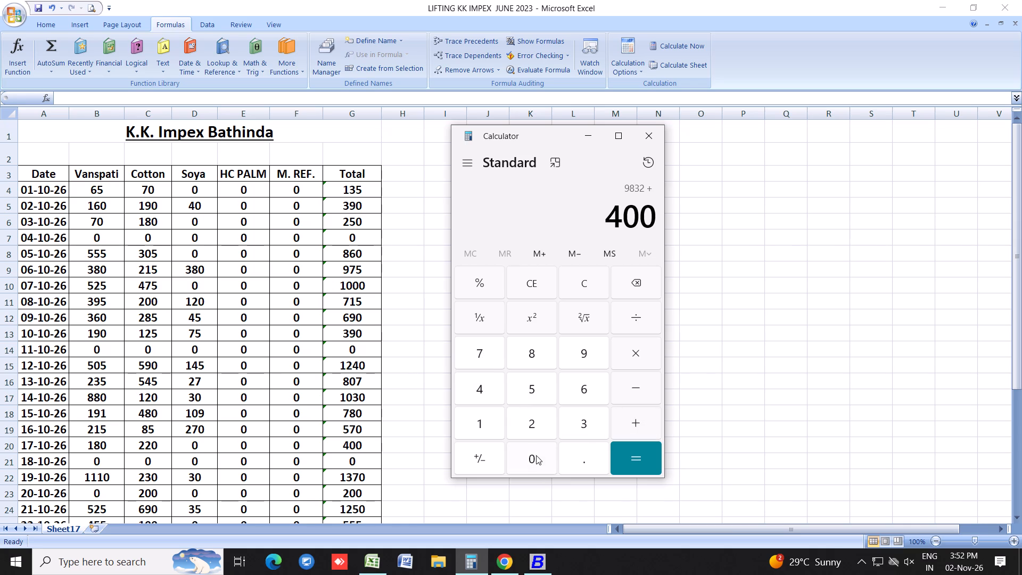
click(625, 423)
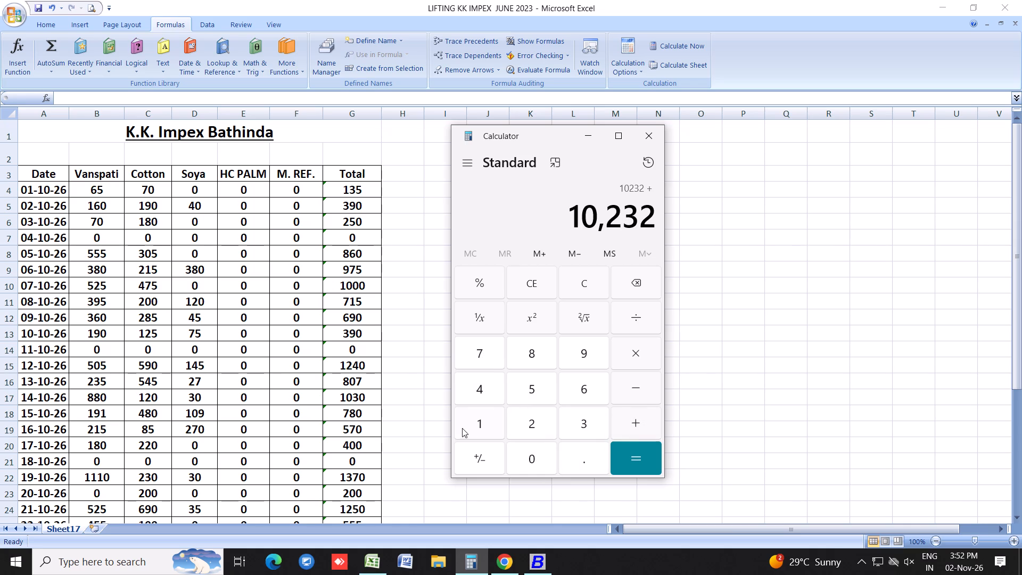
Add the daily totals for 19-10-26, 20-10-26 and 21-10-26 to the running sum: 1370, 200 and 1250.
click(483, 423)
click(572, 421)
click(481, 357)
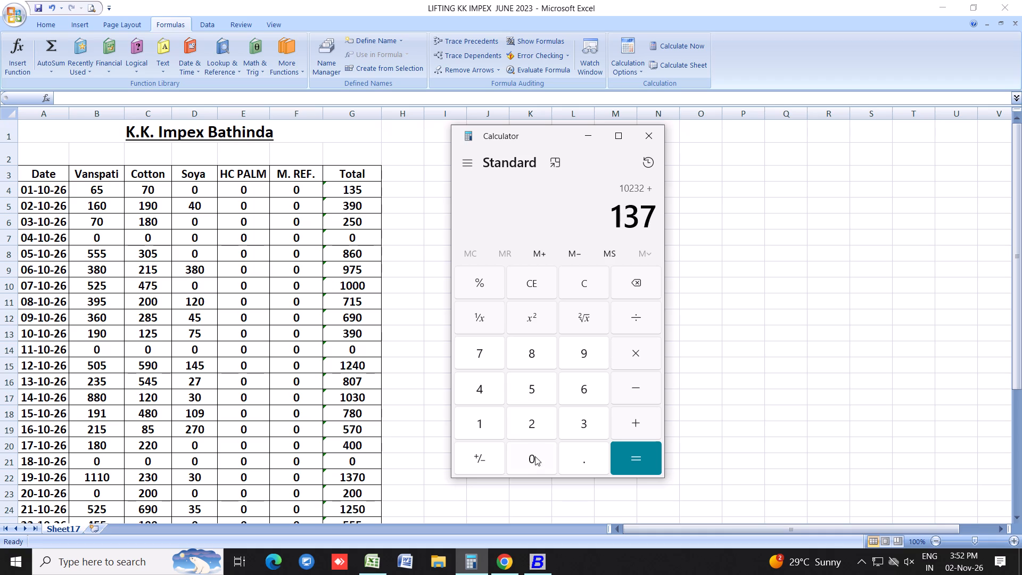
click(540, 466)
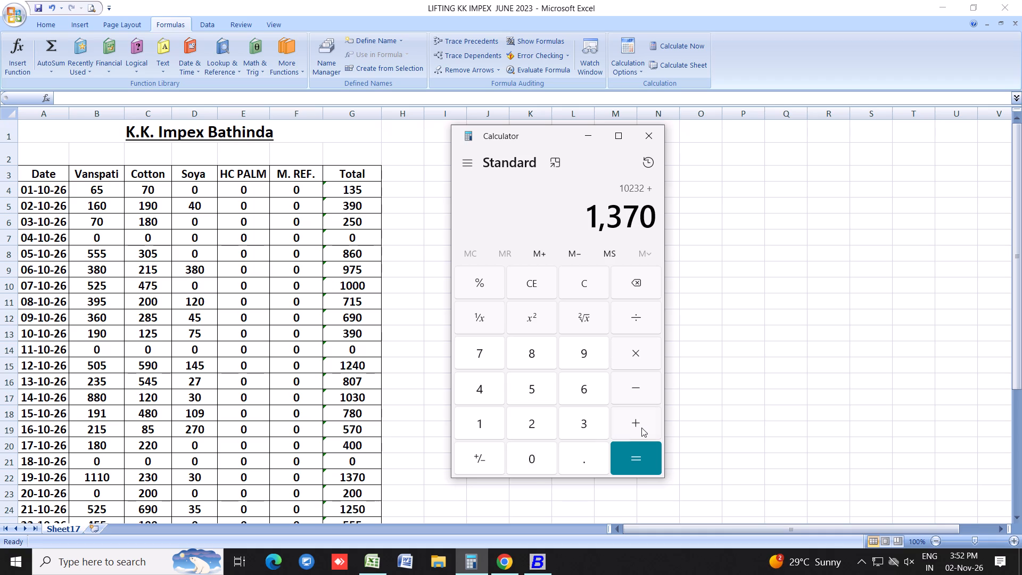
click(641, 428)
click(541, 421)
double_click(541, 459)
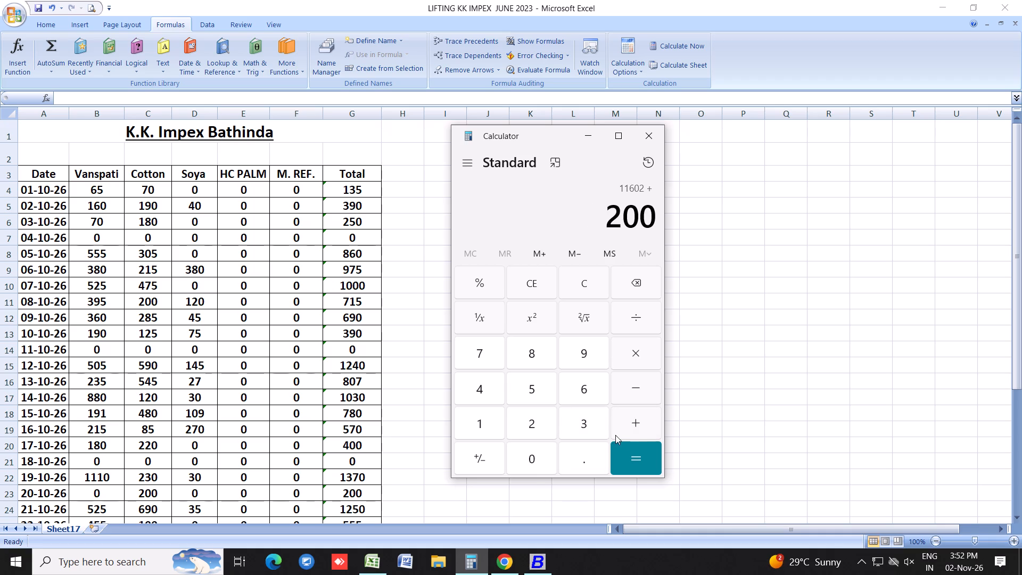
click(634, 428)
click(490, 422)
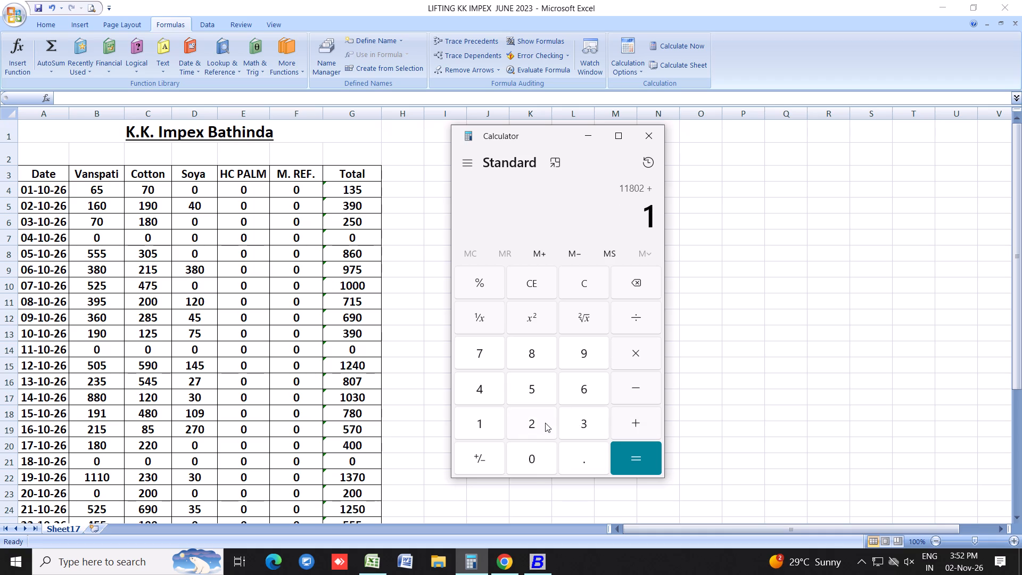
click(546, 422)
click(536, 395)
click(530, 459)
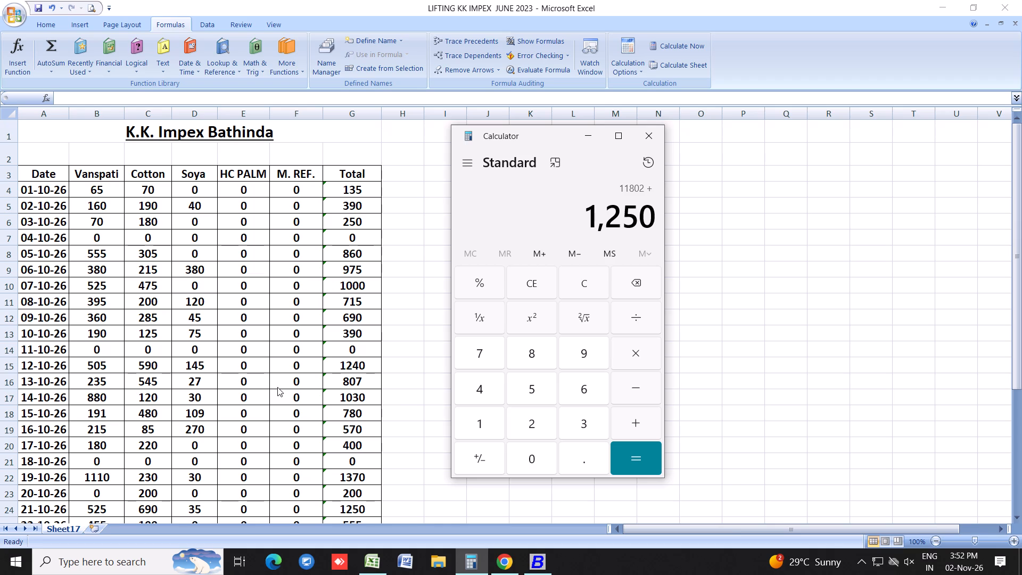
click(618, 414)
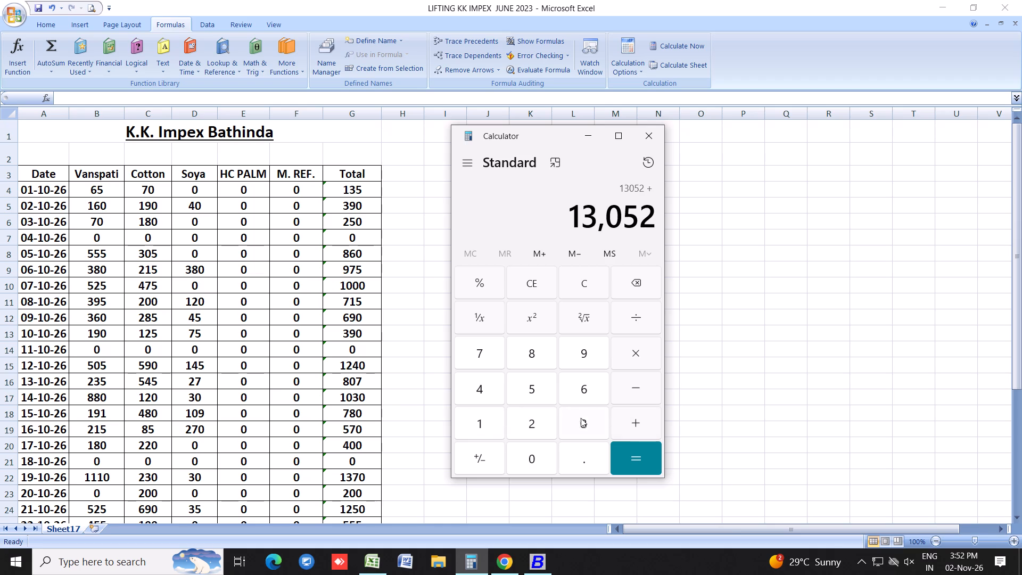
Add the daily totals for 22-10-26, 23-10-26 and 24-10-26 to the running sum: 555, 580 and 335.
scroll(360, 417, down, 2)
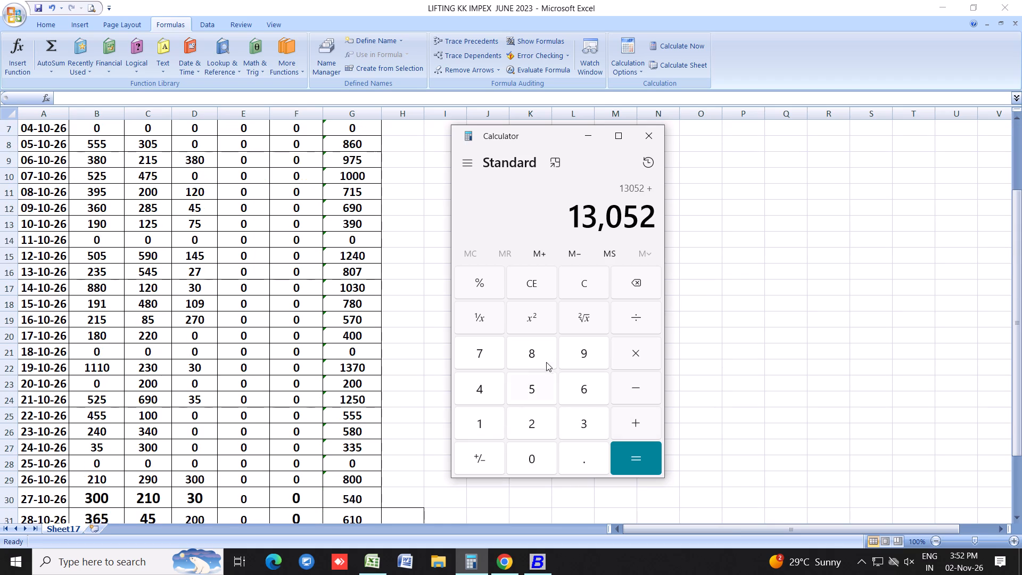
click(534, 388)
click(534, 388)
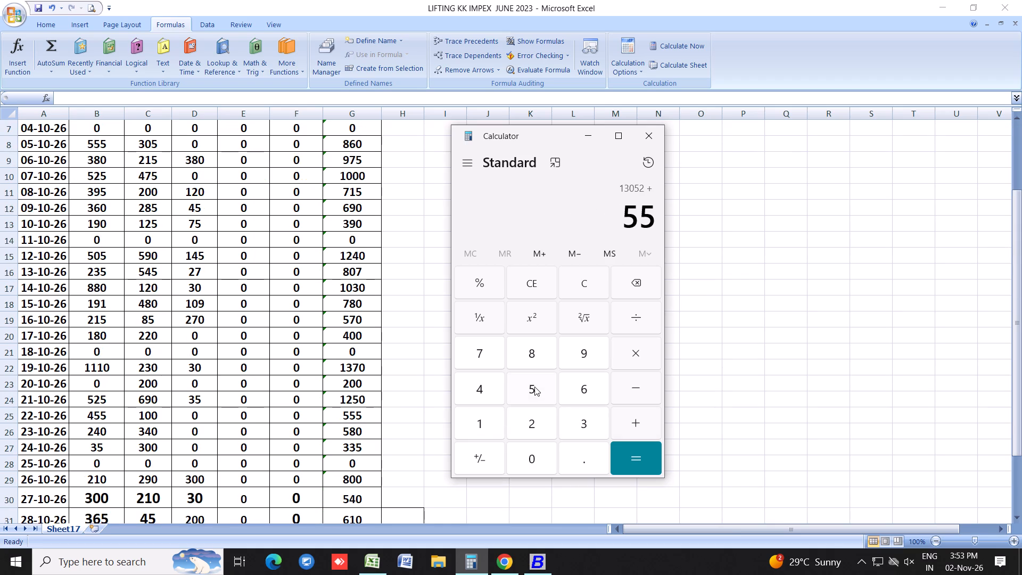
click(534, 387)
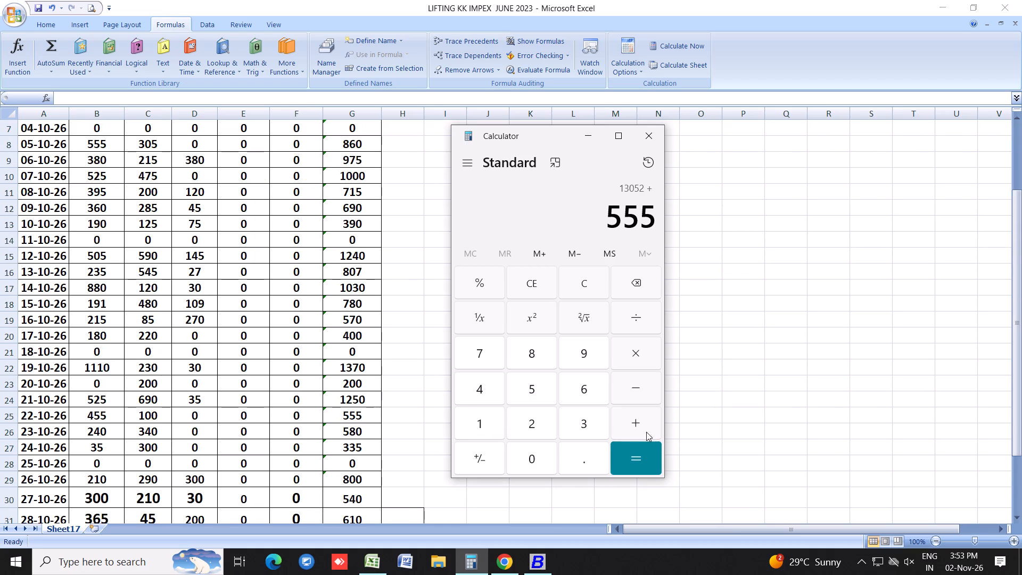
click(637, 426)
click(535, 387)
click(526, 358)
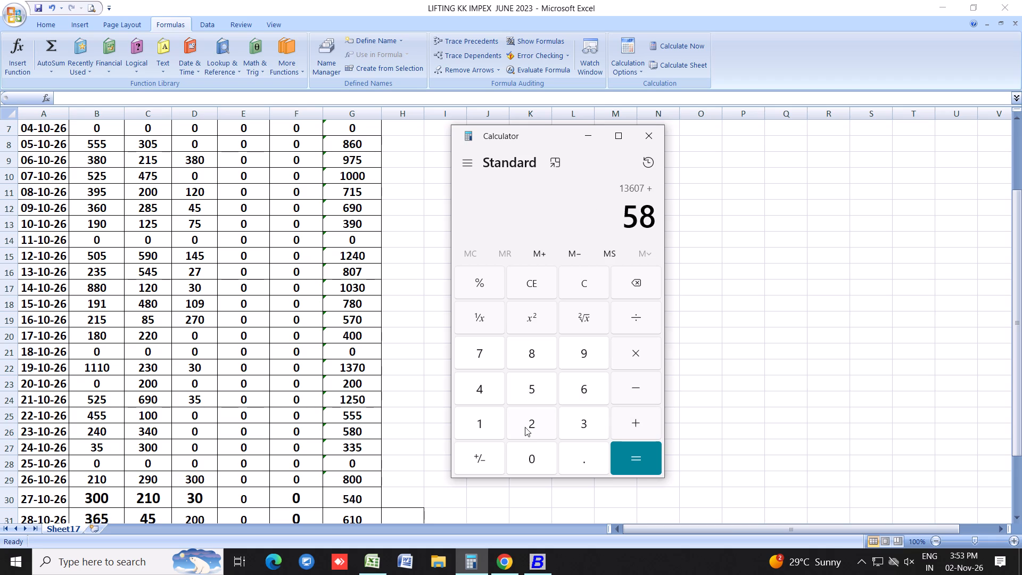
click(535, 459)
click(629, 421)
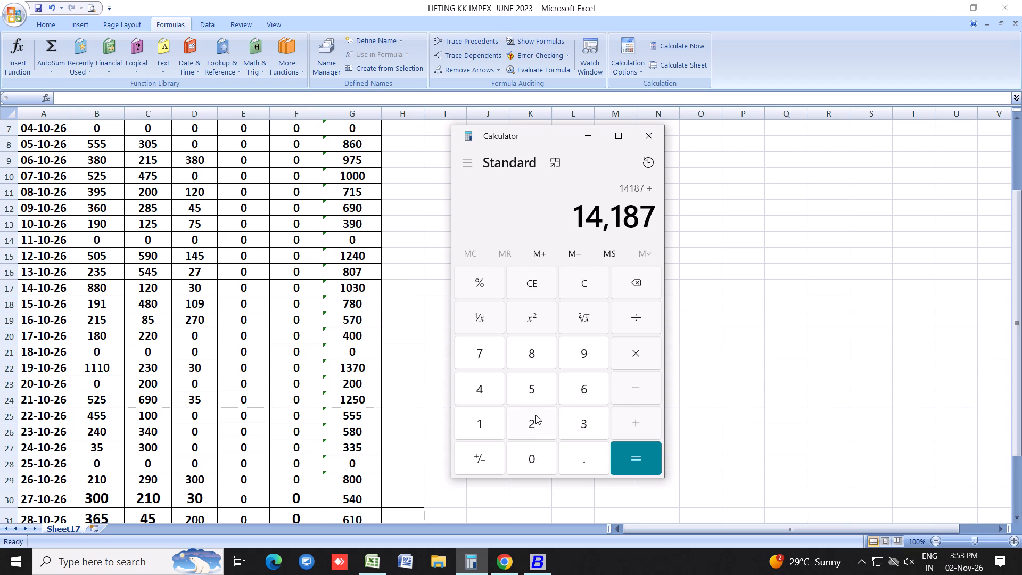
double_click(581, 415)
click(534, 393)
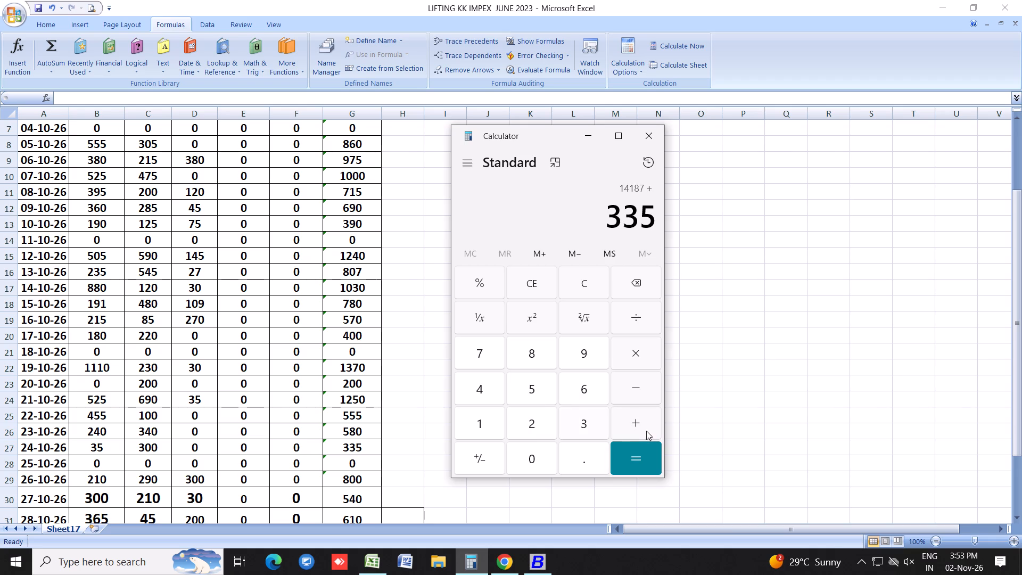
click(632, 422)
Add the daily totals for 26-10-26, 27-10-26 and 28-10-26 to the running sum: 800, 540 and 610.
click(540, 356)
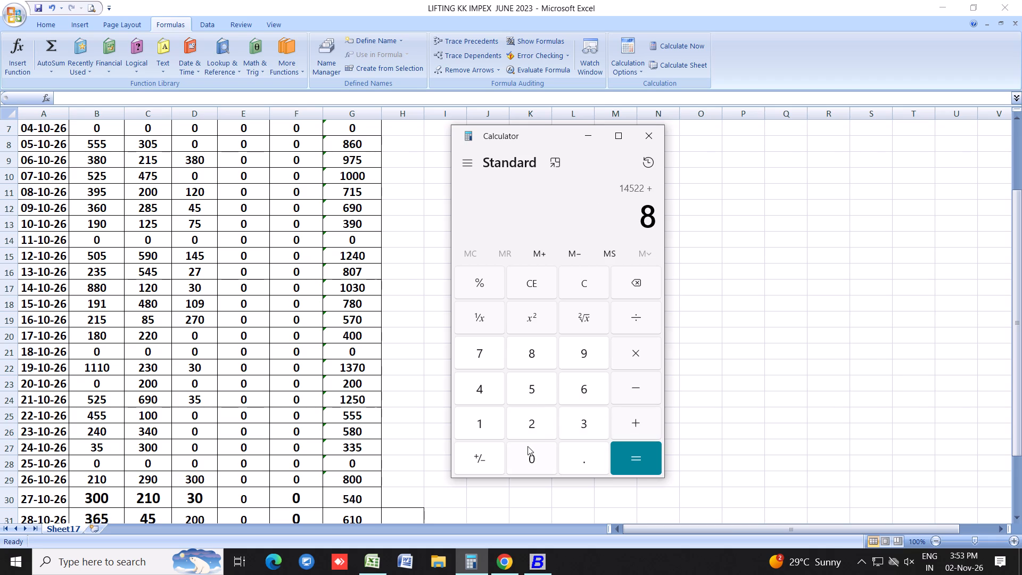
double_click(534, 453)
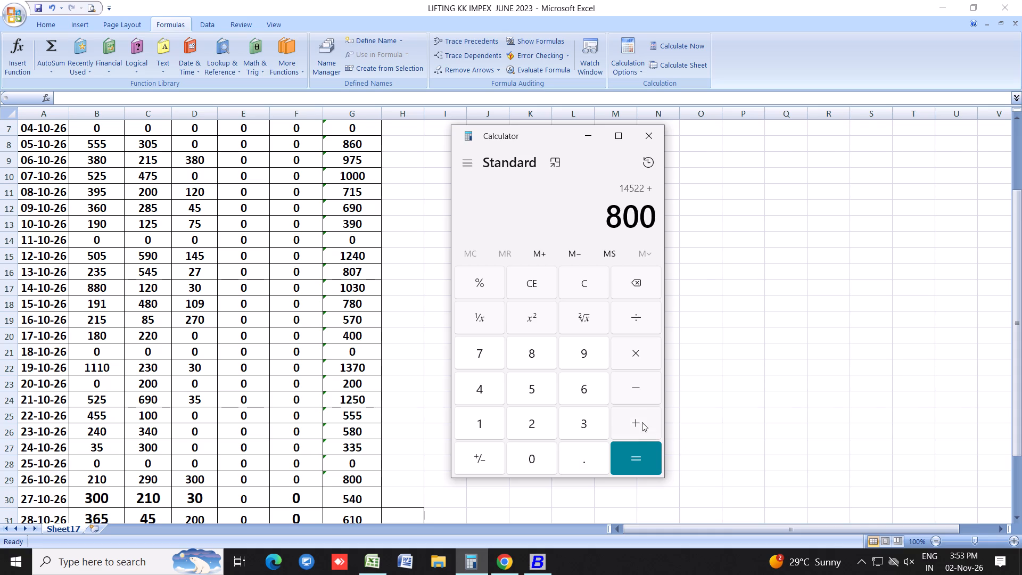
click(642, 422)
click(535, 392)
click(464, 379)
click(532, 463)
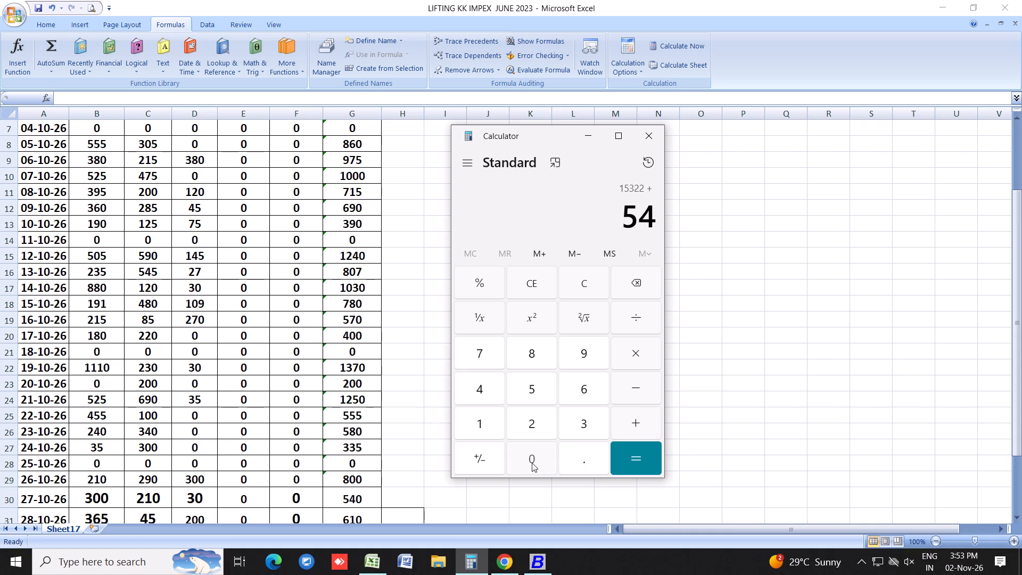
scroll(443, 417, down, 1)
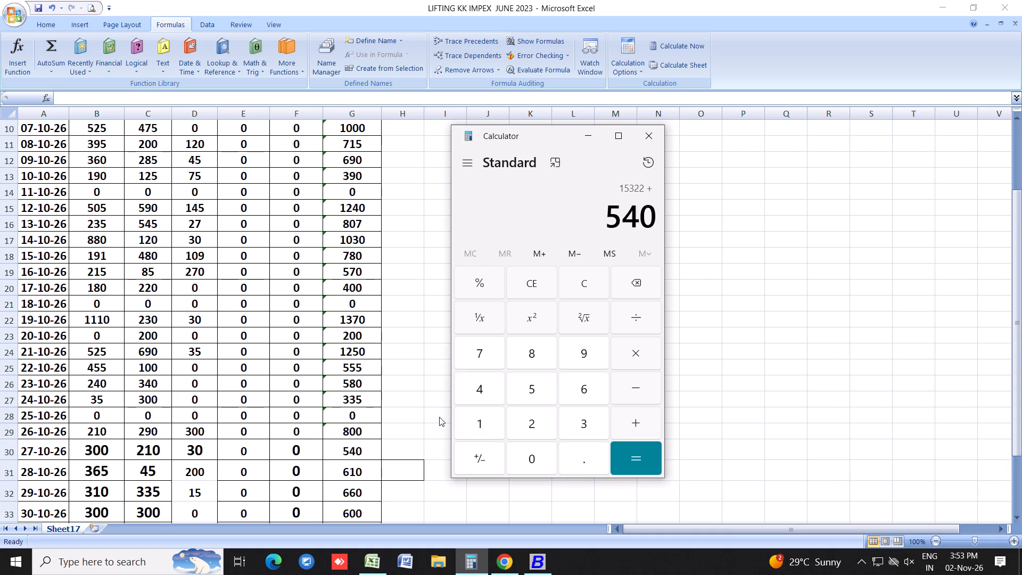
click(638, 423)
click(584, 388)
click(487, 424)
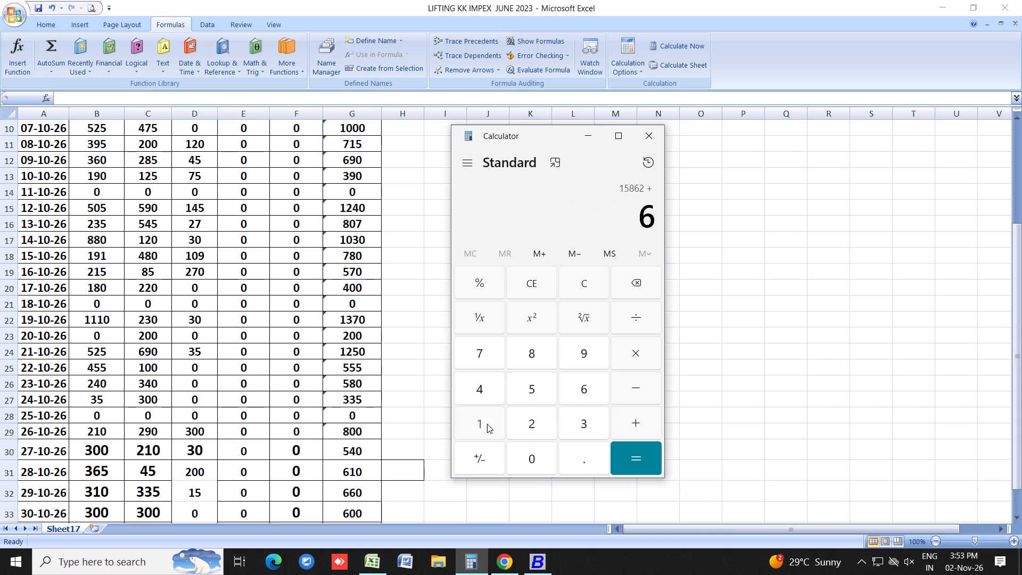
click(531, 458)
drag(641, 422, 632, 422)
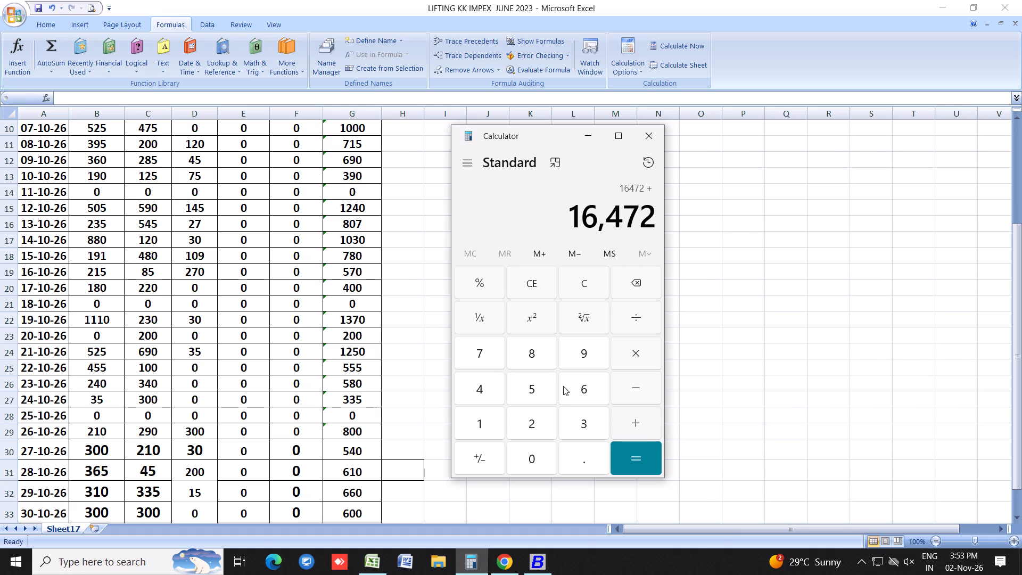
Add the daily totals for 29-10-26 to 31-10-26, 660, 600 and 190, and compute the final sum.
double_click(580, 384)
click(538, 456)
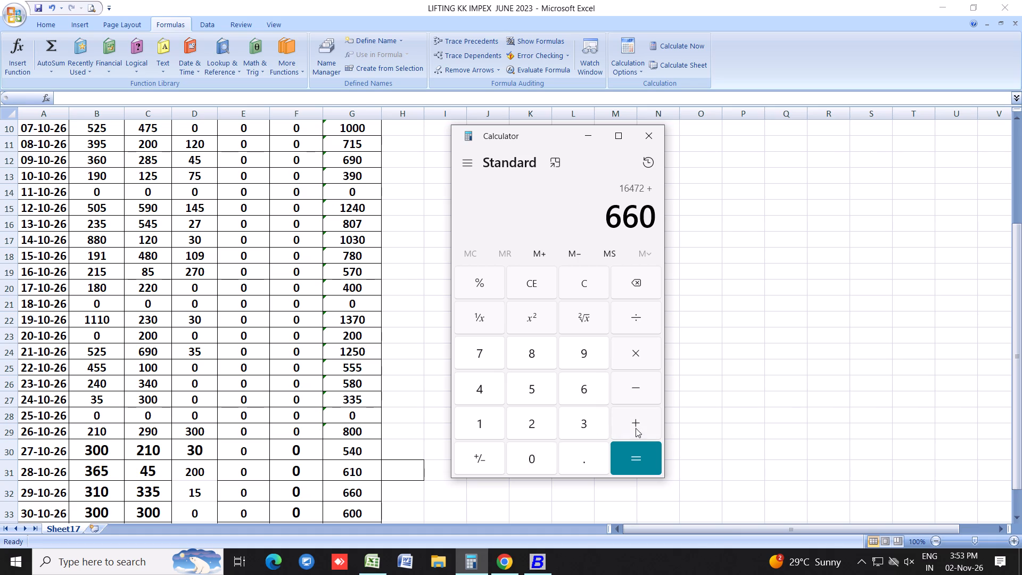
click(634, 421)
click(573, 388)
double_click(543, 458)
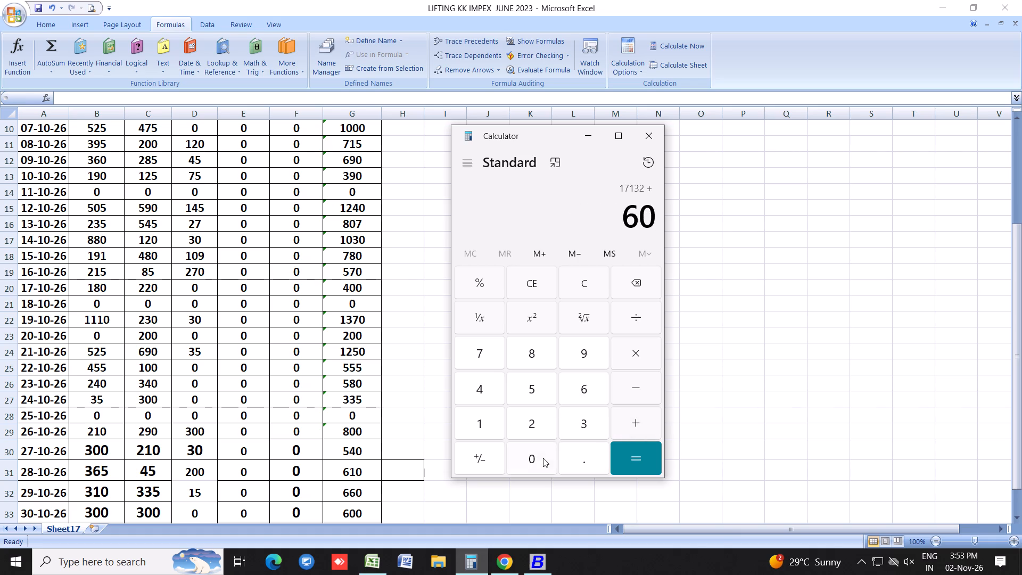
scroll(346, 405, down, 1)
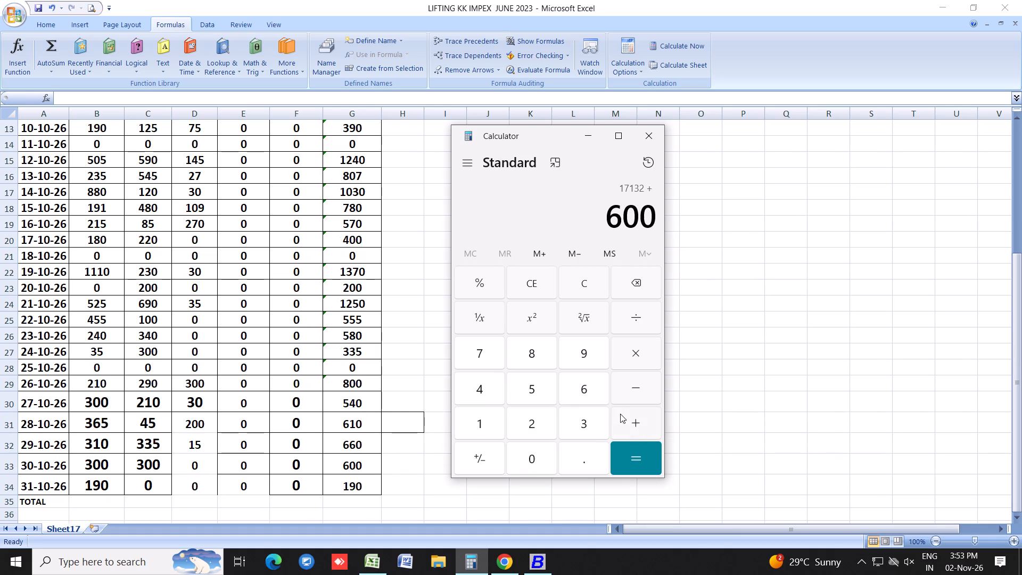
click(638, 420)
click(469, 418)
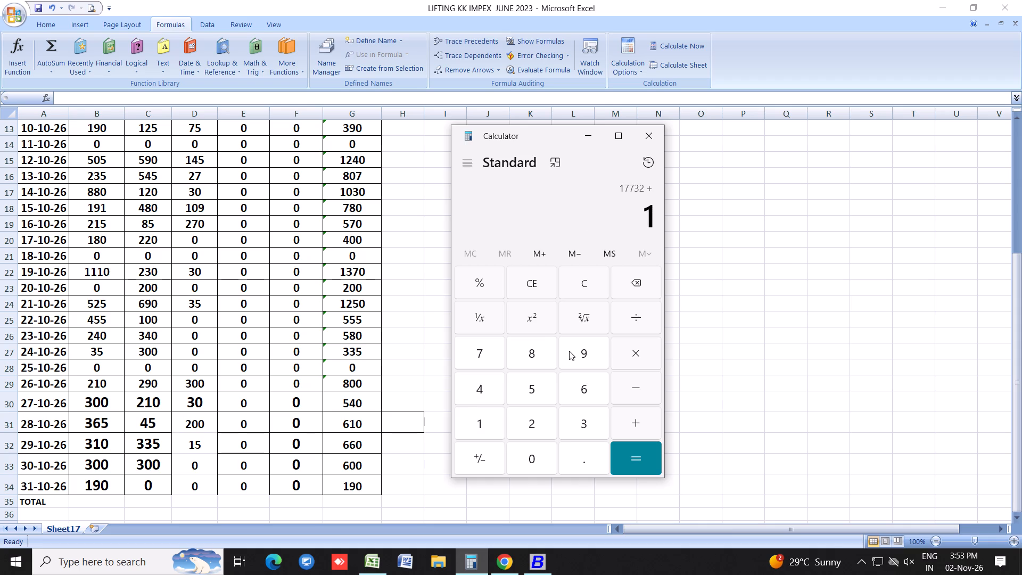
click(574, 348)
click(533, 457)
click(637, 457)
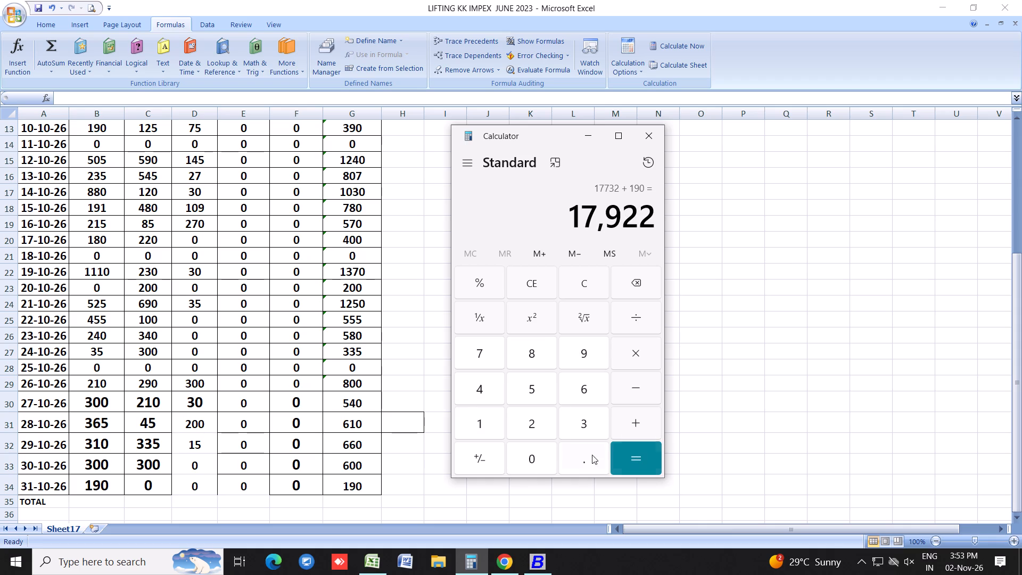
Switch to the Excel sheet and enter the grand total 17922 in the TOTAL row under the Total column.
scroll(325, 388, up, 1)
scroll(365, 432, down, 1)
scroll(362, 436, up, 1)
scroll(340, 403, down, 2)
click(352, 455)
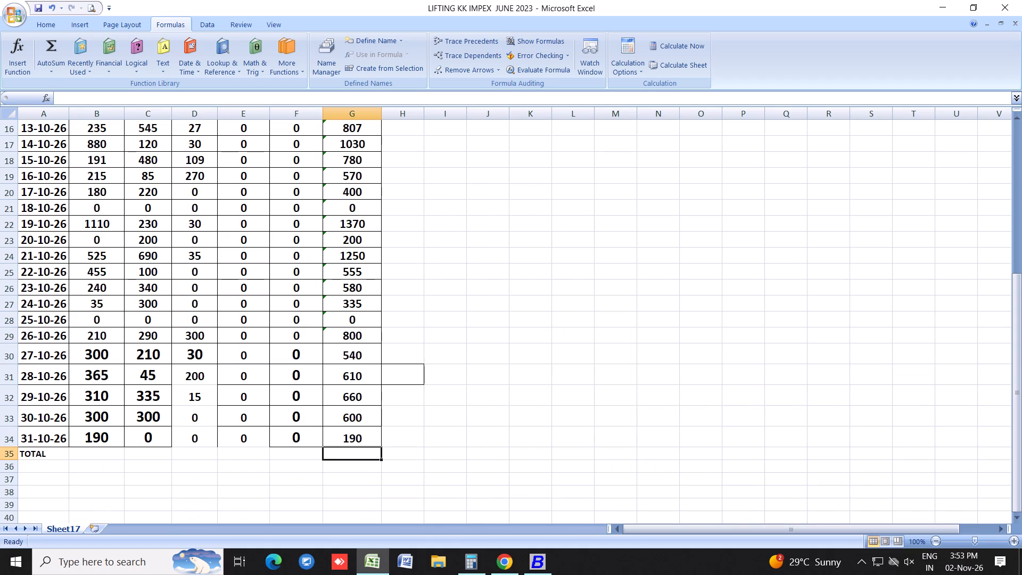
click(468, 564)
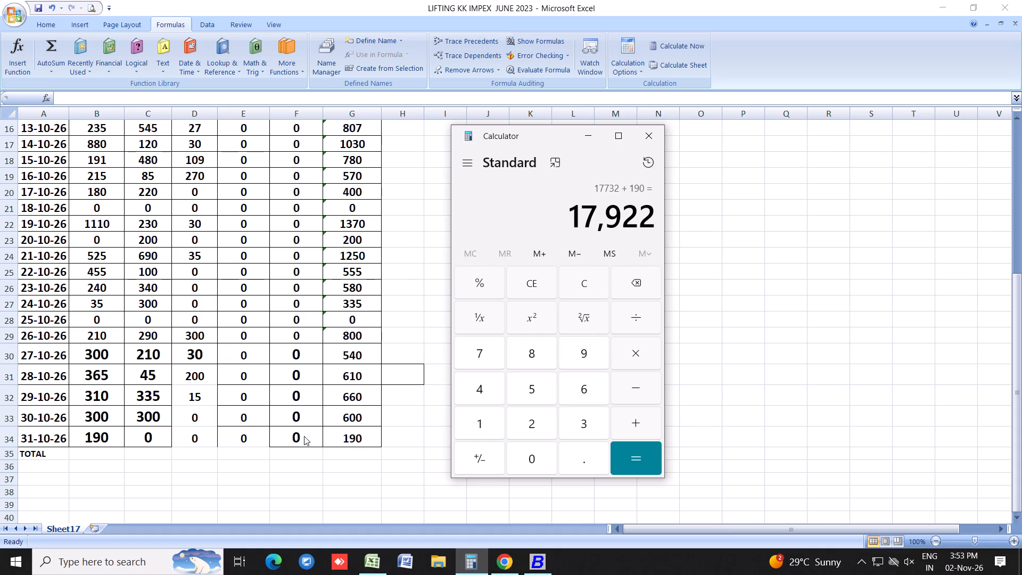
click(342, 452)
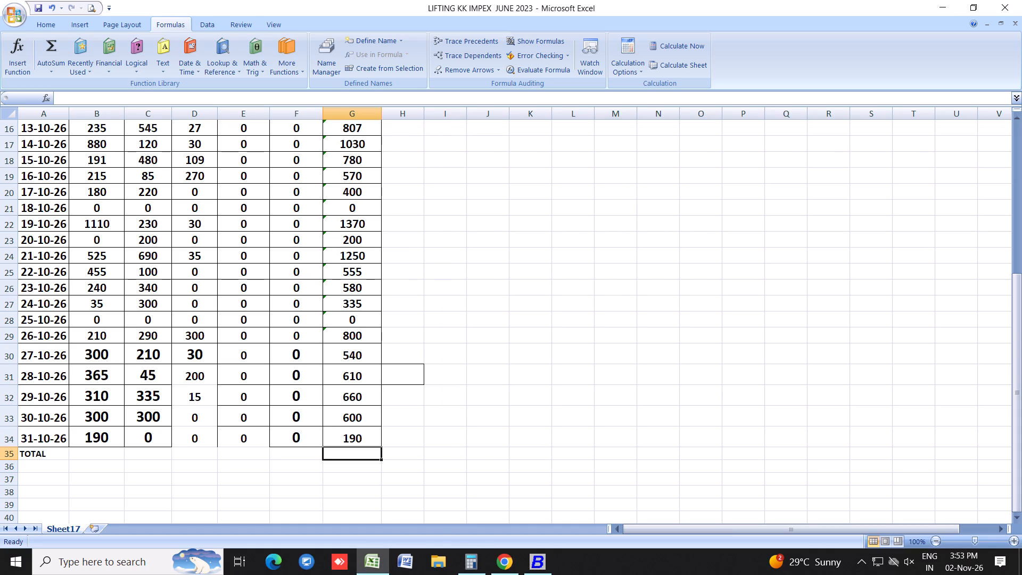
text(17)
key(9)
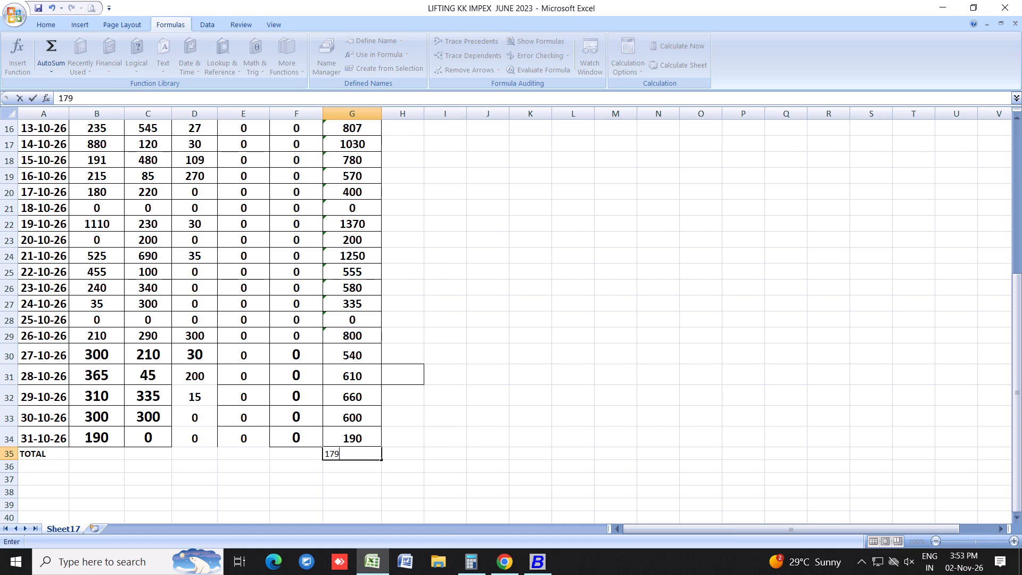
text(22)
Bring Calculator back, move it clear of the table, and review the sheet's daily totals starting from 01-10-26.
click(474, 567)
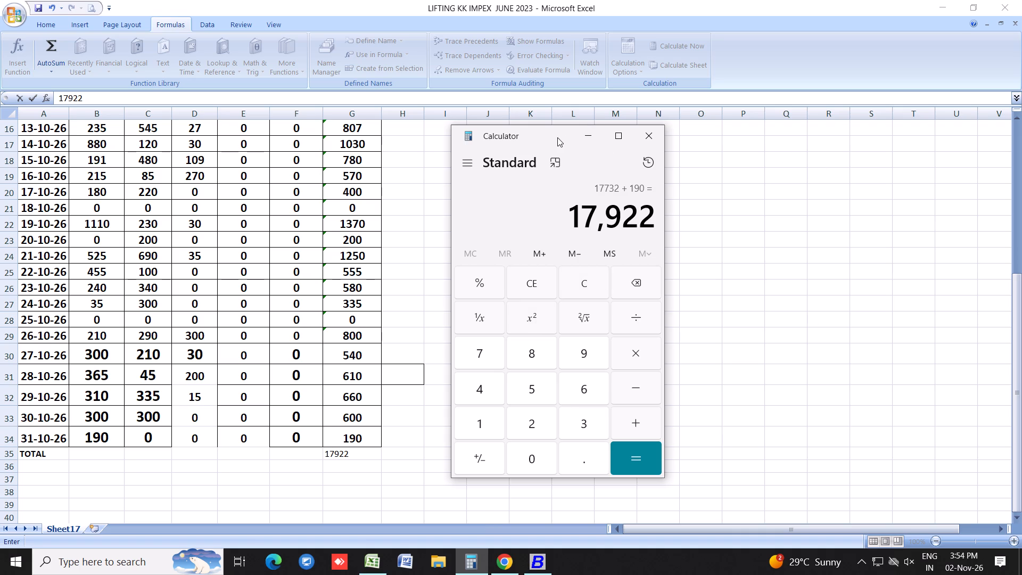
drag(557, 137, 724, 153)
scroll(508, 252, down, 1)
scroll(456, 471, up, 2)
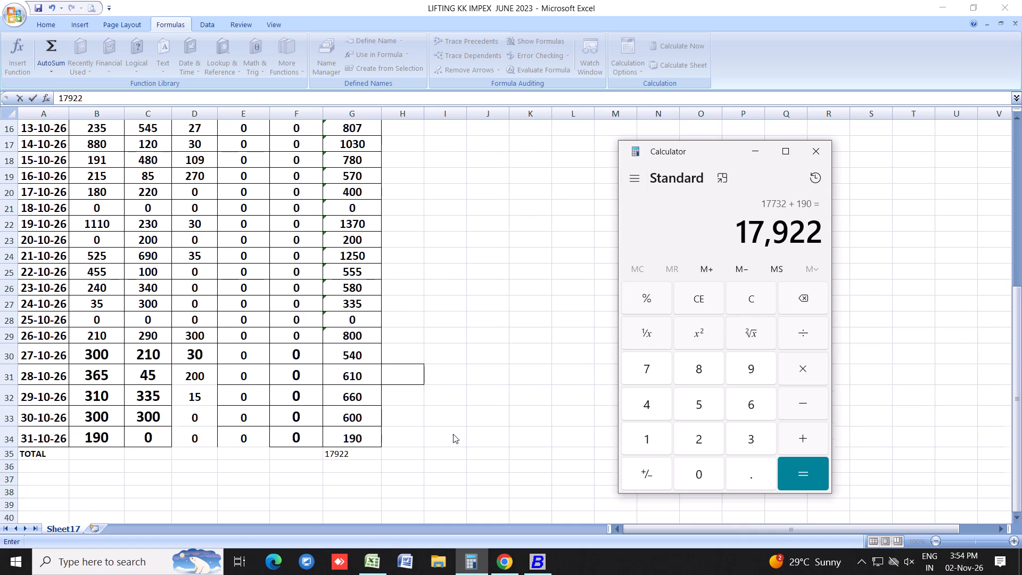
scroll(453, 434, up, 4)
scroll(453, 434, down, 1)
scroll(453, 433, up, 2)
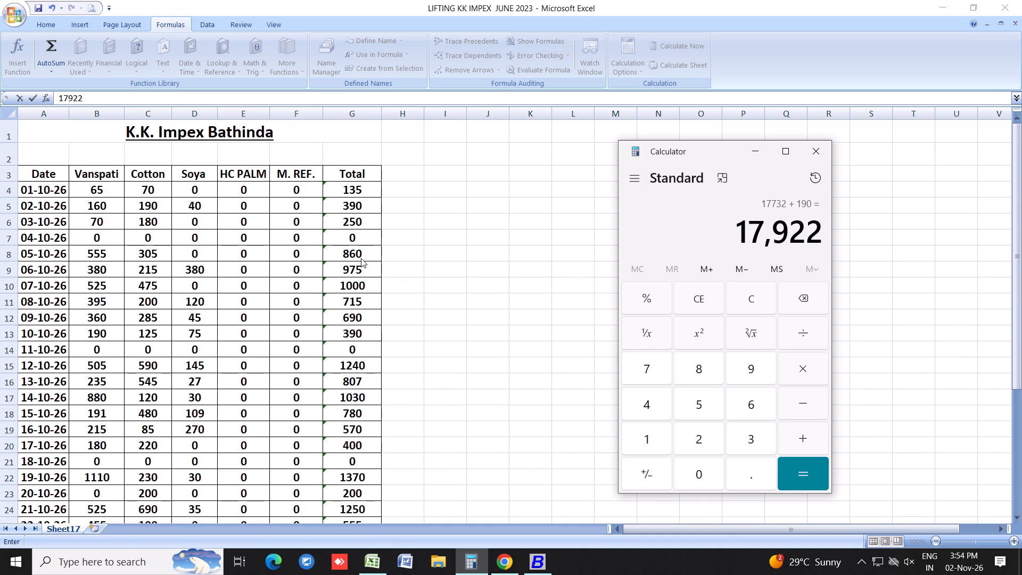
scroll(441, 254, up, 3)
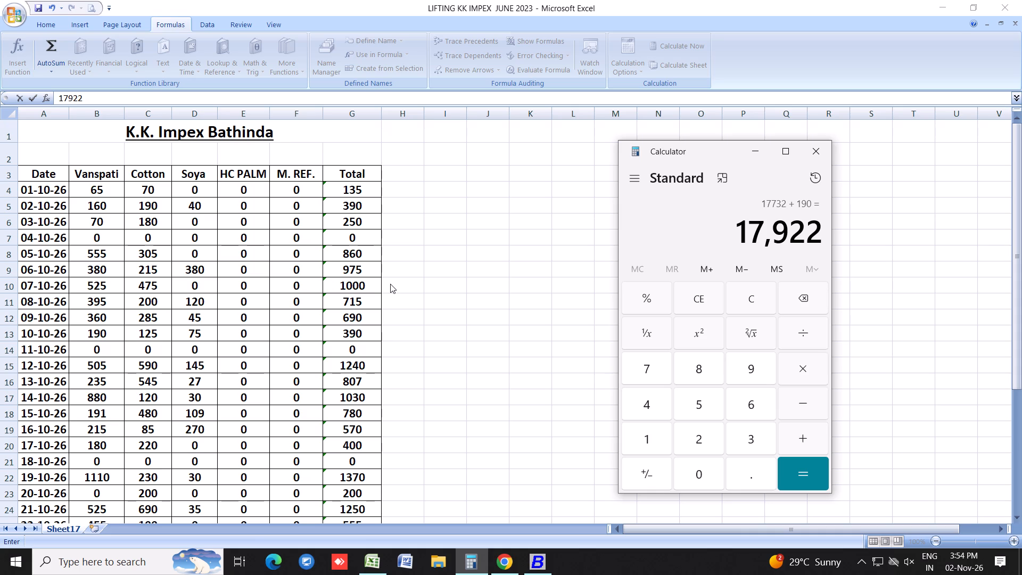
Return to the Excel sheet and check the daily totals cell by cell in the Total column from 12-10-26 onward.
click(361, 359)
click(365, 366)
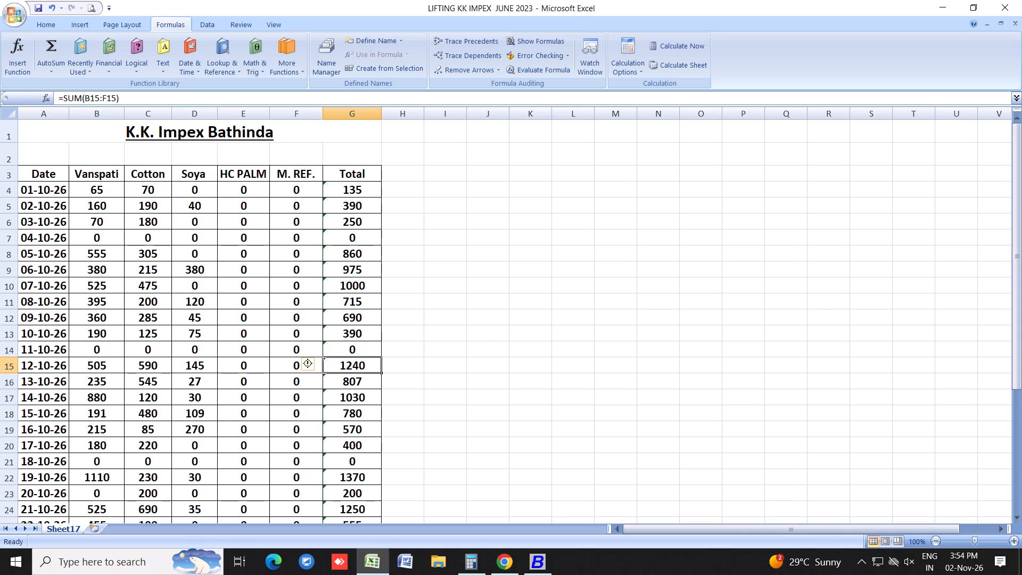
key(Down)
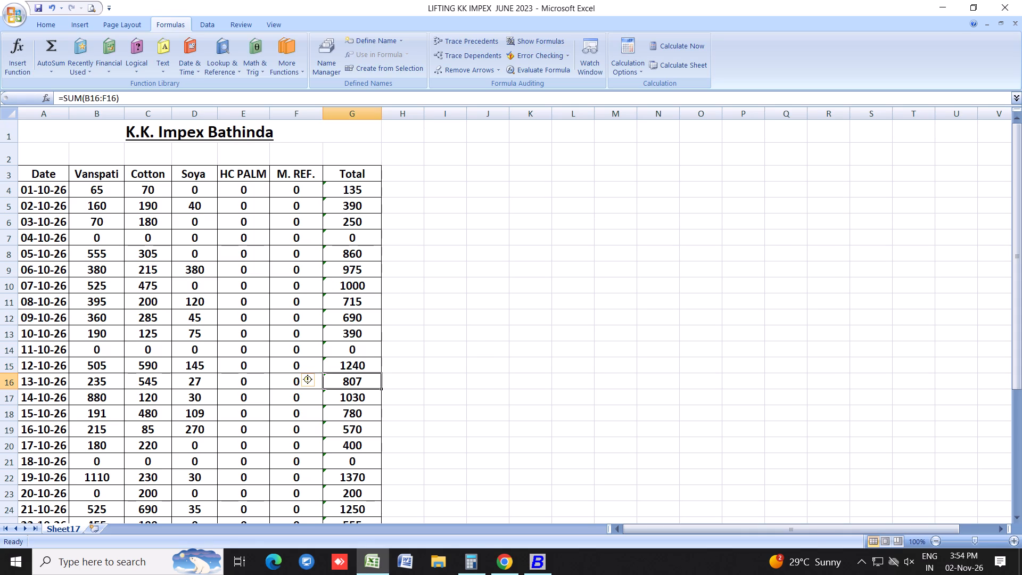
key(Down)
key(Down)
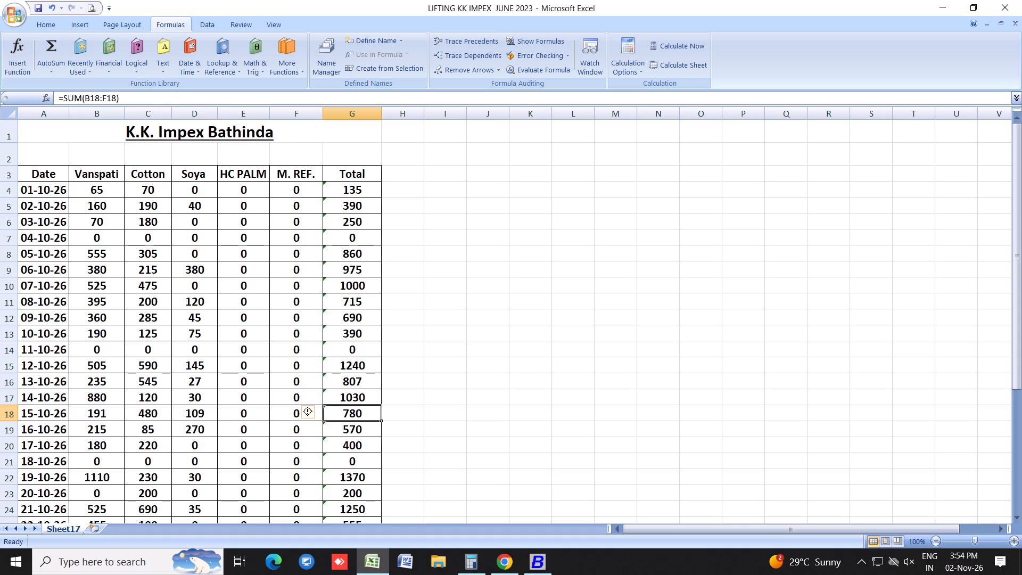
key(Down)
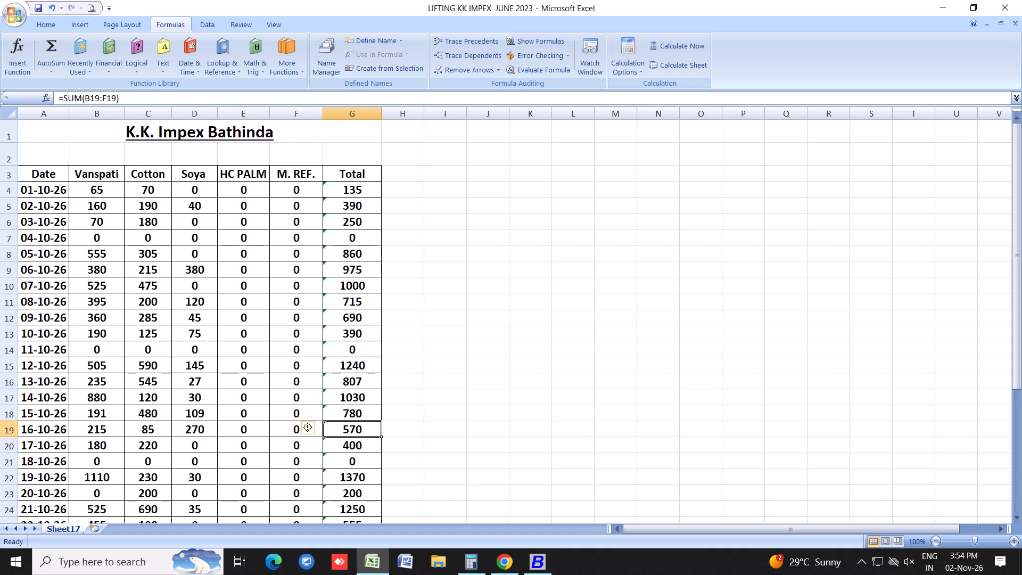
key(Down)
key(Down)
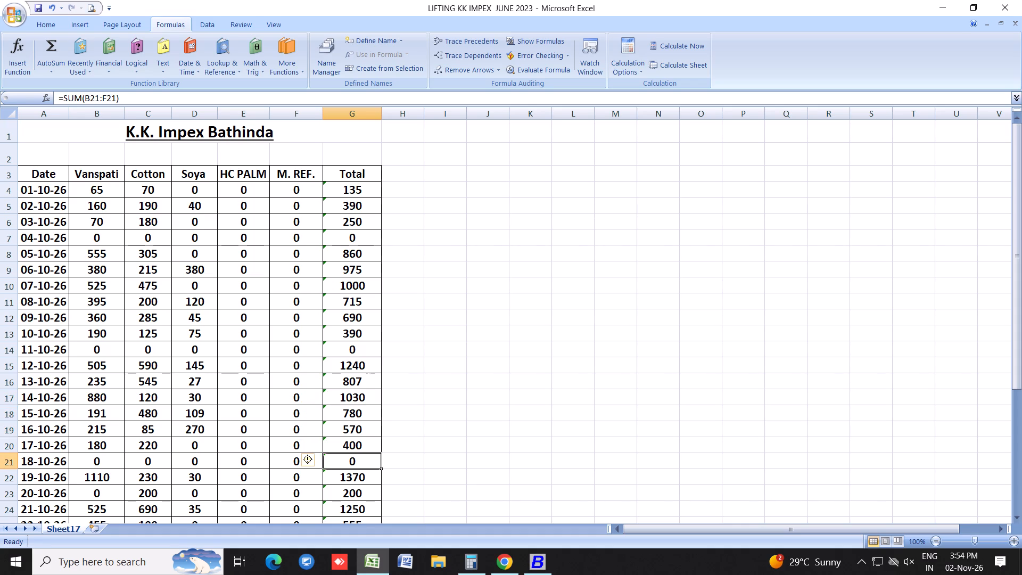
key(Down)
key(Down)
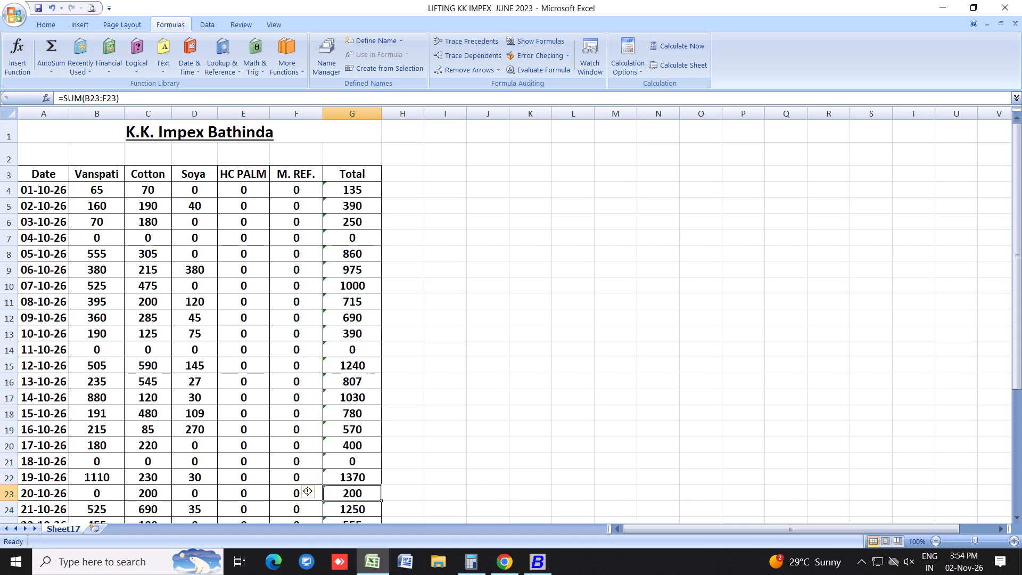
key(Down)
key(Down)
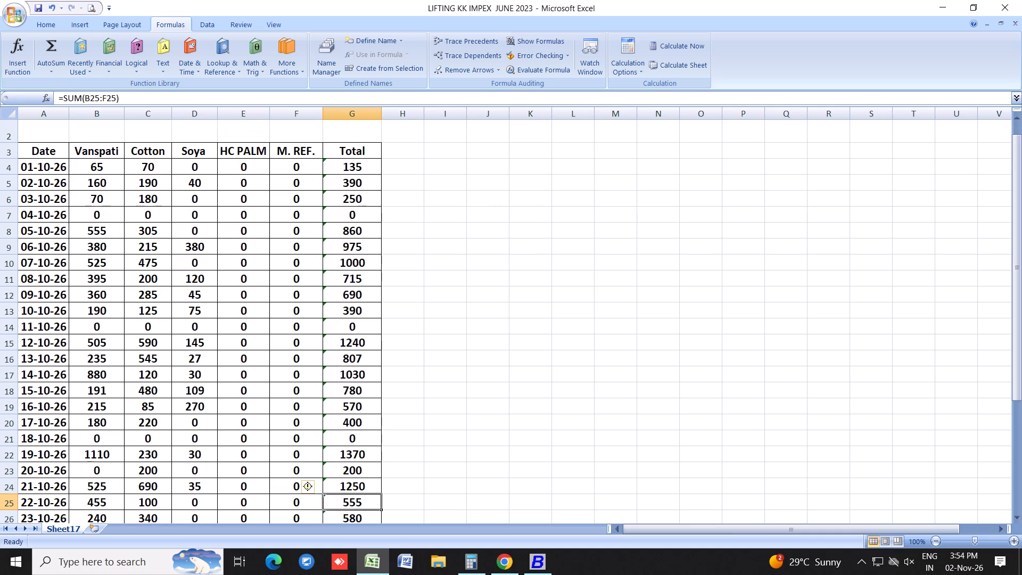
key(Down)
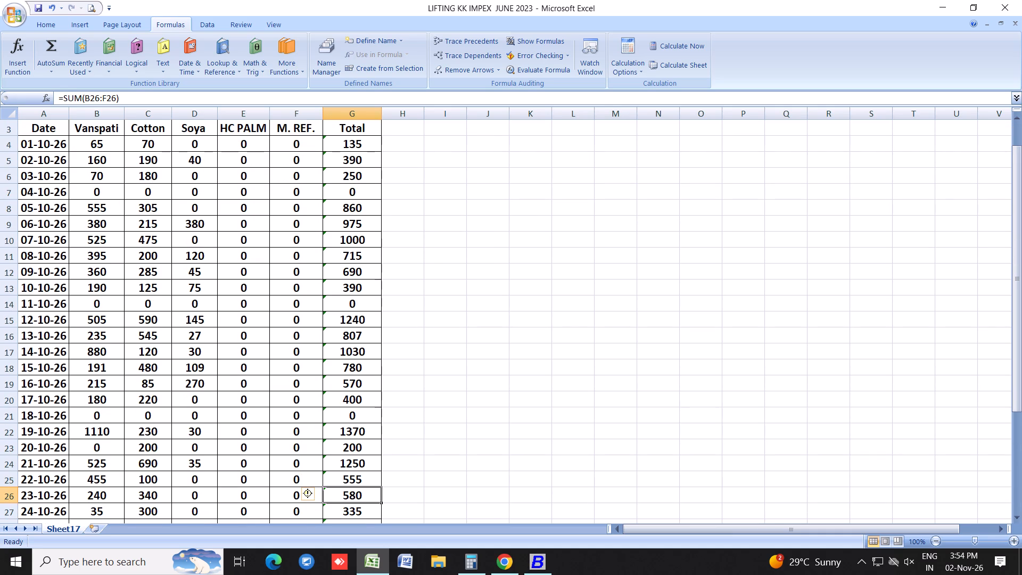